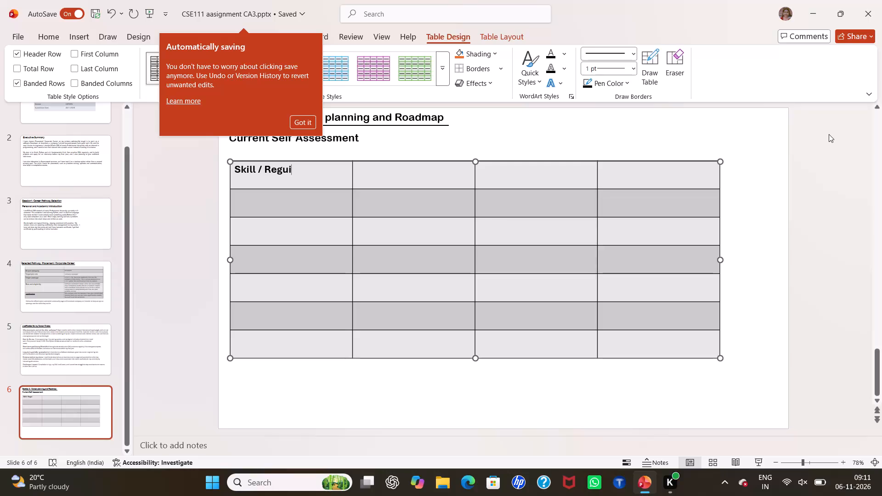
Correct and complete the first column heading of the table as "Skill / Requirement".
key("BackSpace")
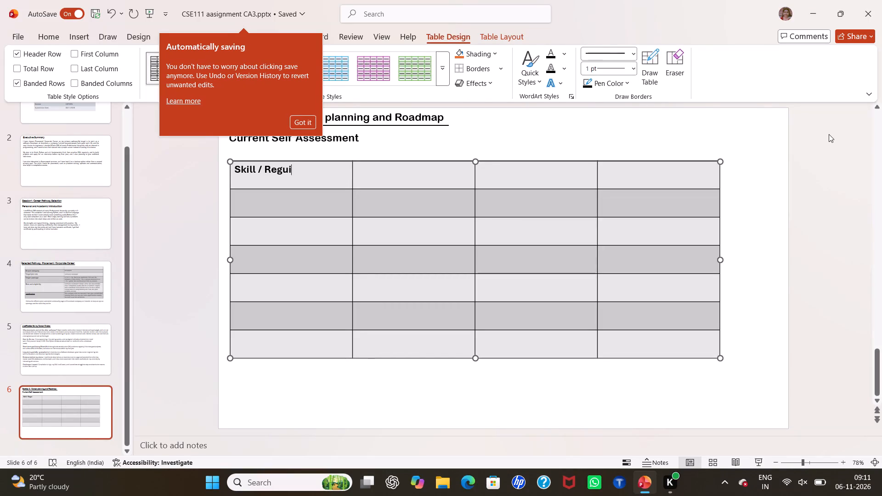
key("BackSpace")
key("BackSpace")
type("qui")
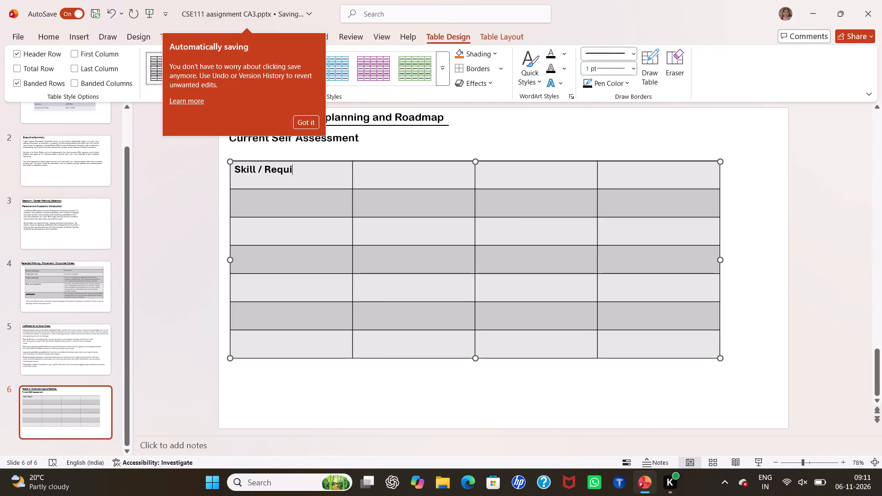
type("rem")
type("ent")
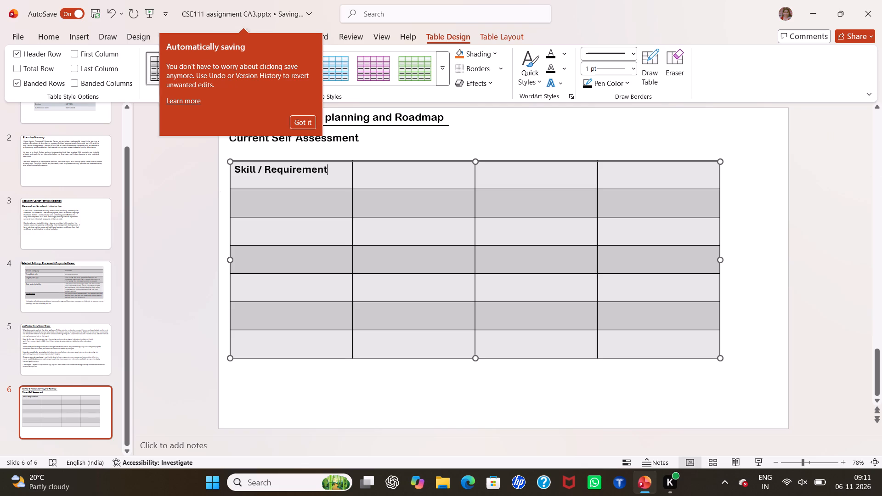
Enter "My current level" as the second column heading of the self-assessment table.
left_click(379, 172)
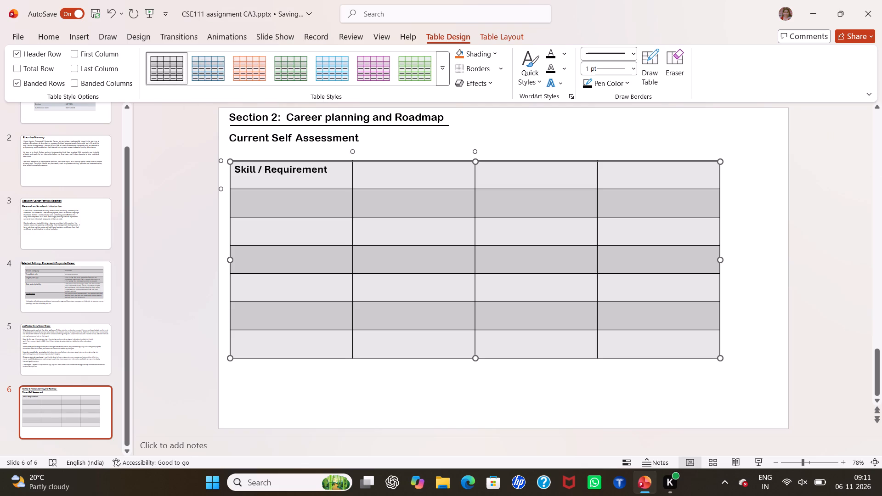
key("m")
key("BackSpace")
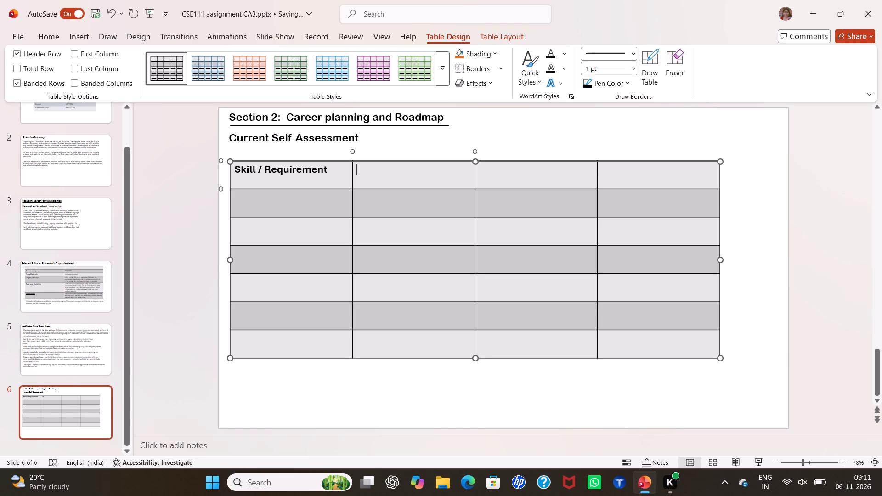
type("My cu")
type("rrent")
key("space")
type("level")
Enter "Target level" as the third column heading of the self-assessment table.
left_click(498, 170)
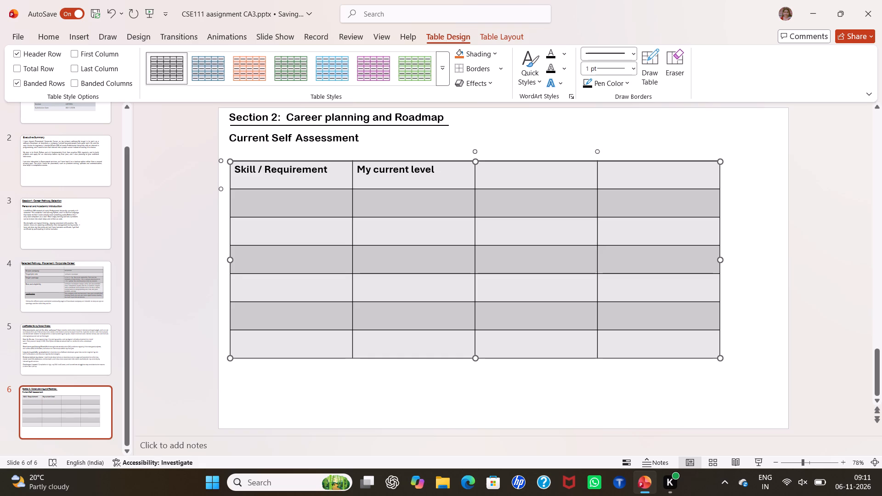
key("shift+t")
type("ar")
type("getb")
key("BackSpace")
key("l")
key("BackSpace")
key("space")
type("le")
type("ve")
key("semicolon")
key("BackSpace")
key("l")
Enter "Action Needed" as the fourth column heading, with both words capitalised.
left_click(611, 170)
key("a")
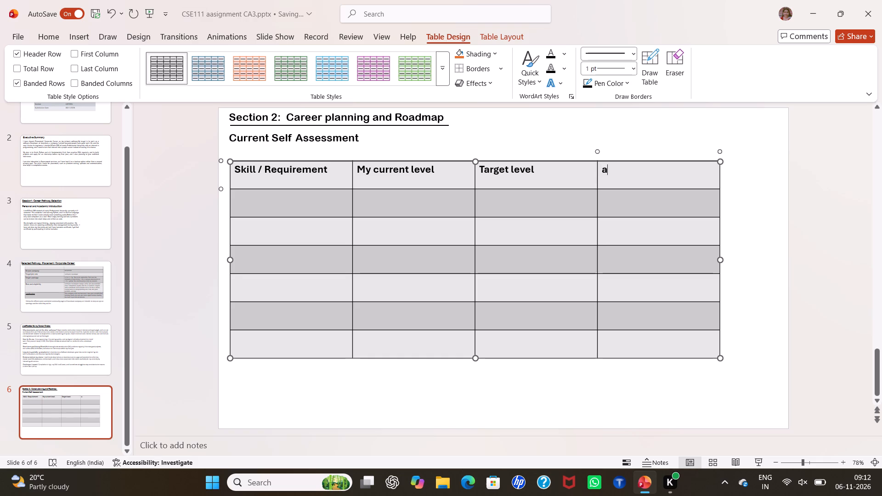
key("BackSpace")
type("Action")
key("space")
type("needed")
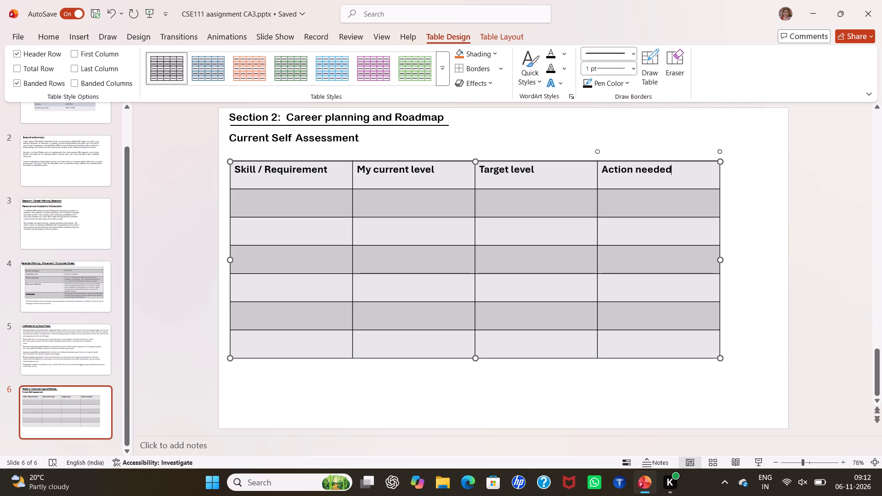
left_click(641, 170)
key("BackSpace")
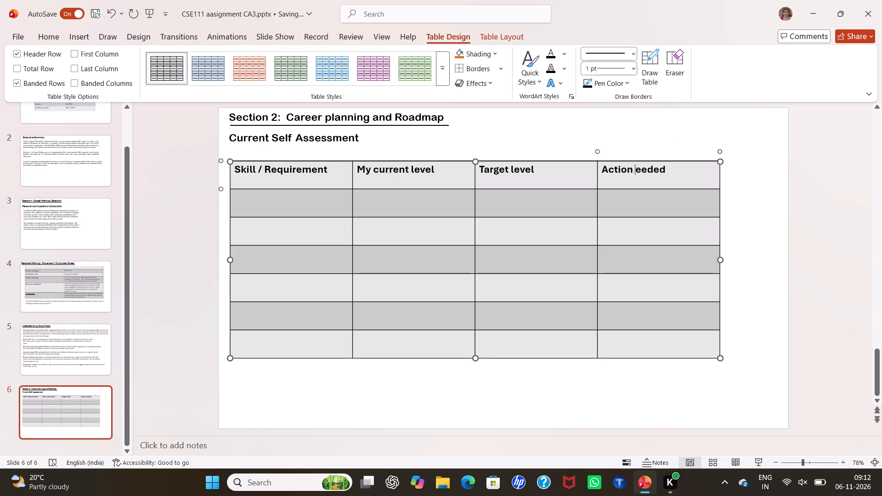
key("shift+n")
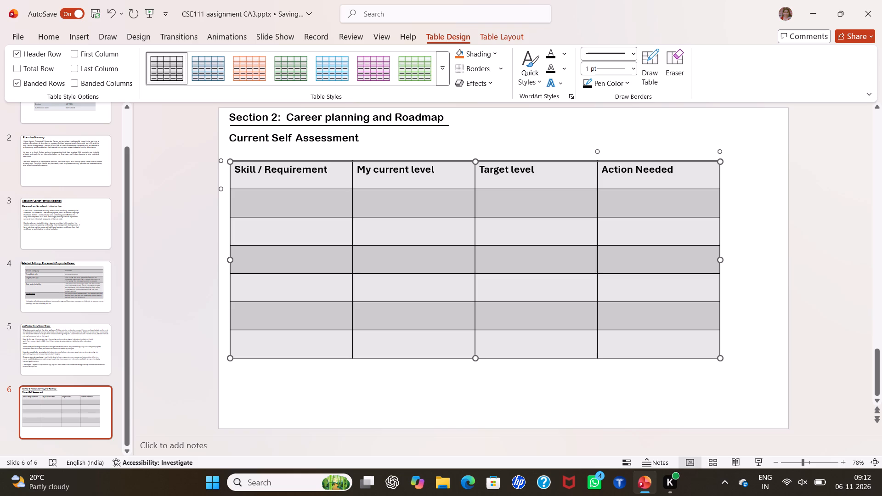
Enter "Python Programming" in Aptos Display as the first skill under the Skill / Requirement heading.
left_click(250, 202)
left_click(84, 35)
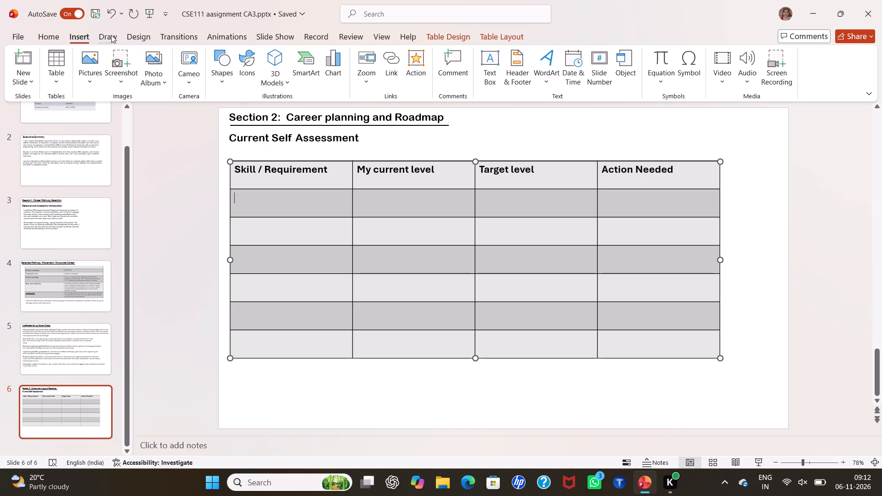
left_click(49, 38)
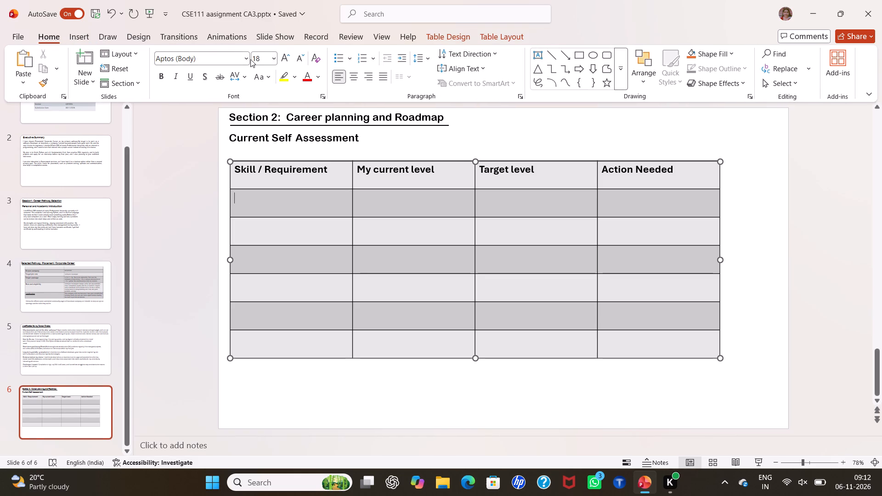
left_click(245, 60)
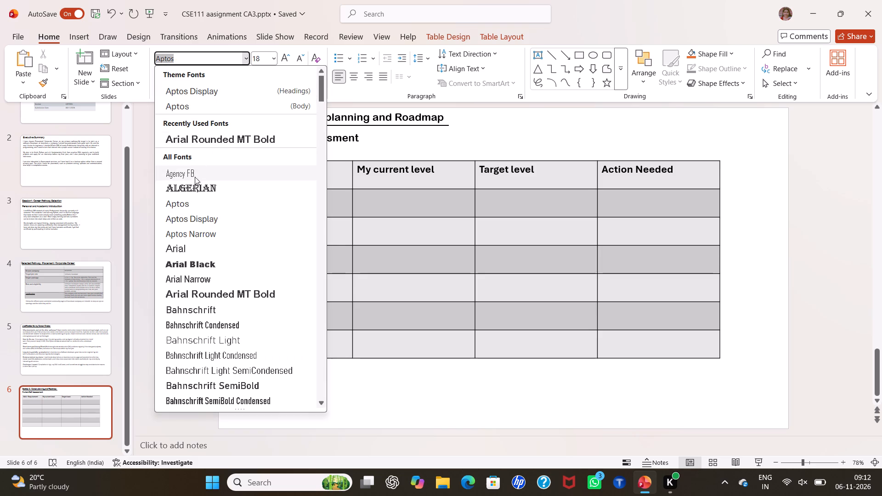
left_click(188, 220)
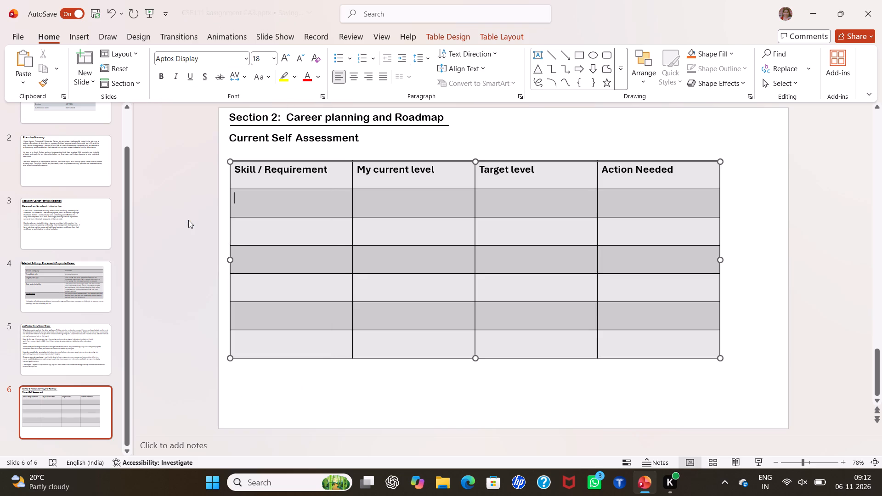
key("shift+p")
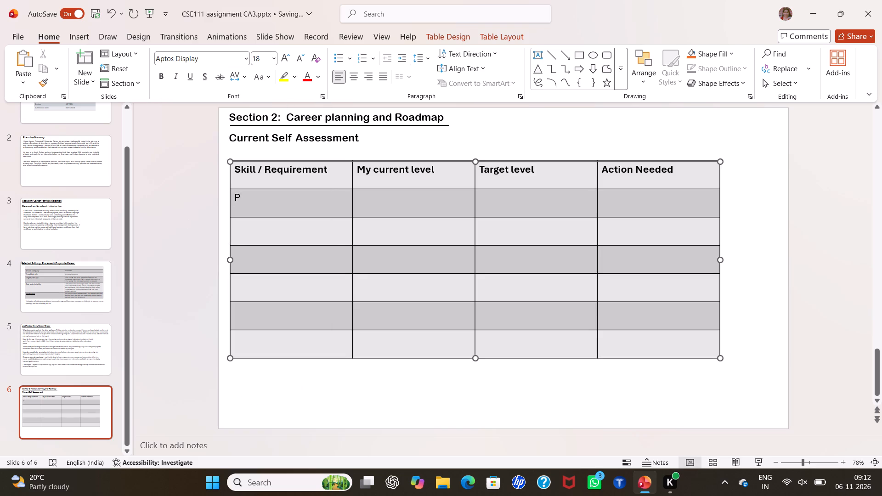
key("t")
key("BackSpace")
type("ython p")
key("BackSpace")
type("Programming")
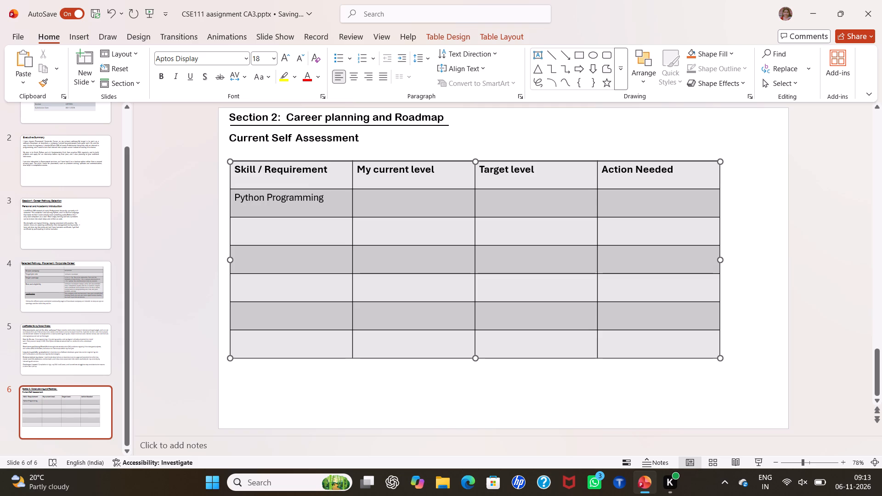
Fill in the current level for Python Programming as "Beginner, learning basics".
left_click(370, 201)
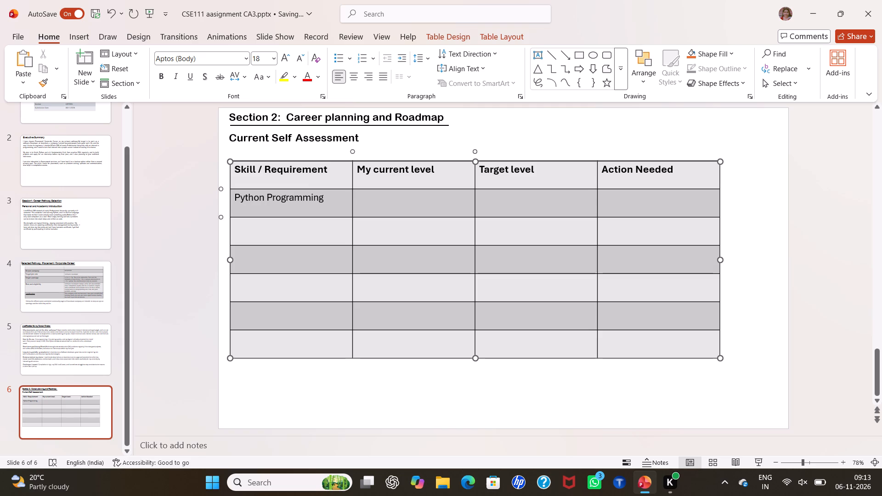
key("b")
key("BackSpace")
type("Br")
key("BackSpace")
type("eginer")
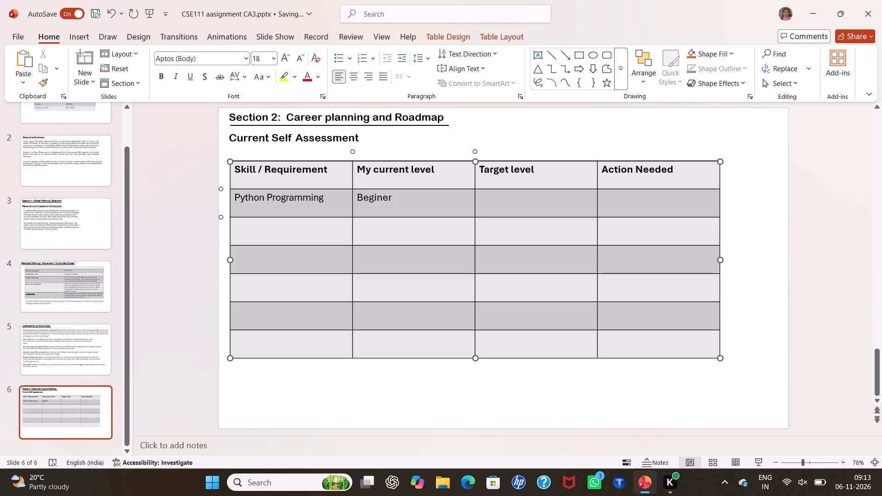
key("BackSpace")
key("BackSpace")
type("ner level")
key("BackSpace")
key("BackSpace")
key("BackSpace")
key("BackSpace")
key("BackSpace")
key("BackSpace")
type(", lear")
type("ning")
key("space")
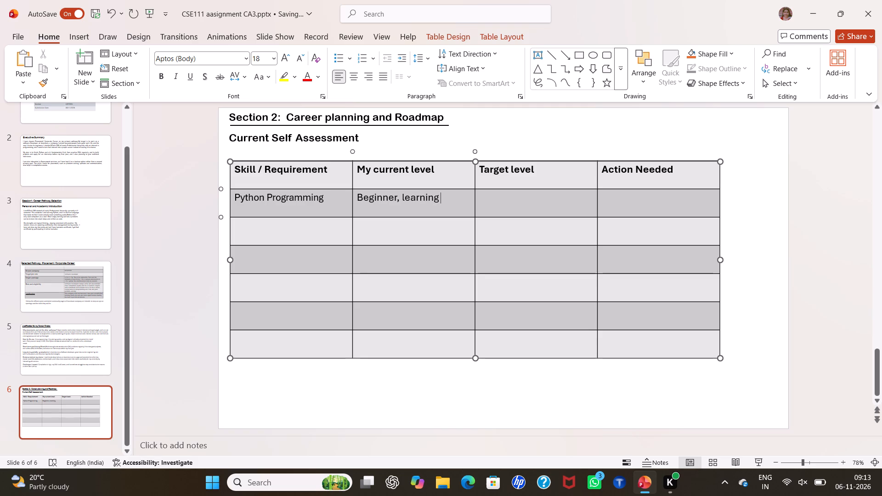
type("basics")
Fill in the target level for Python Programming, starting with "Intermediate,able to build small progra".
left_click(492, 197)
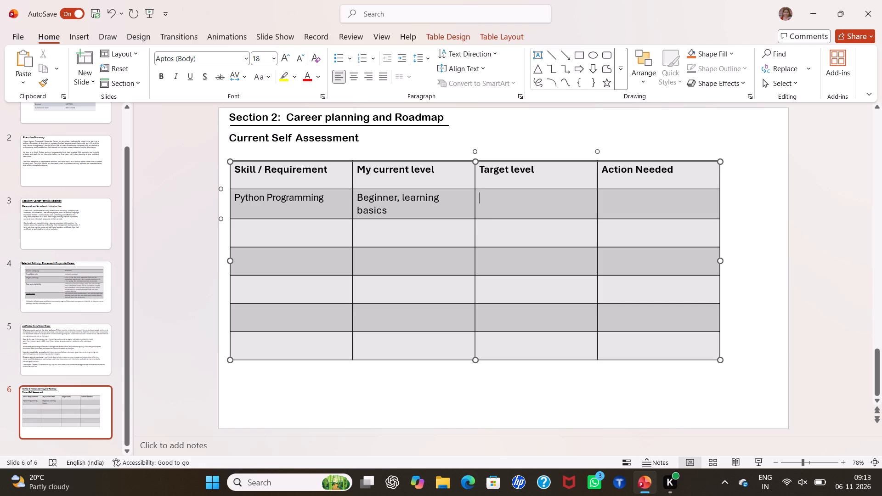
type("Inter")
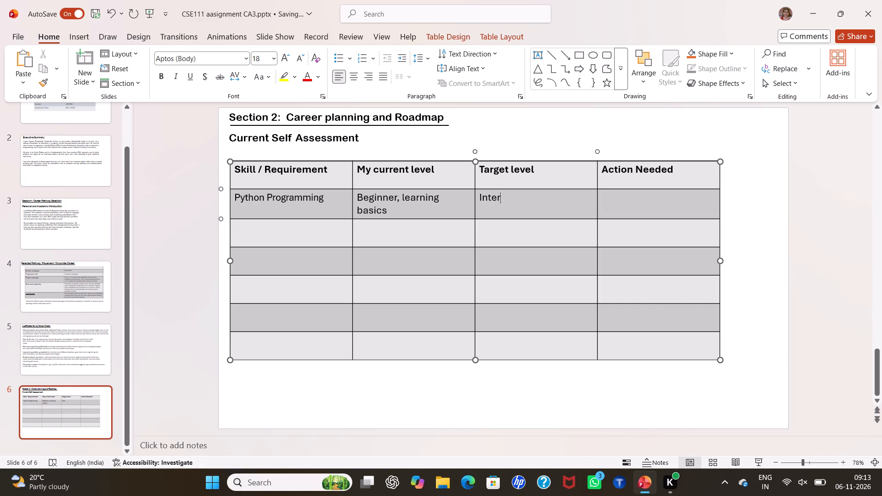
type("mediate")
type(",able to")
key("space")
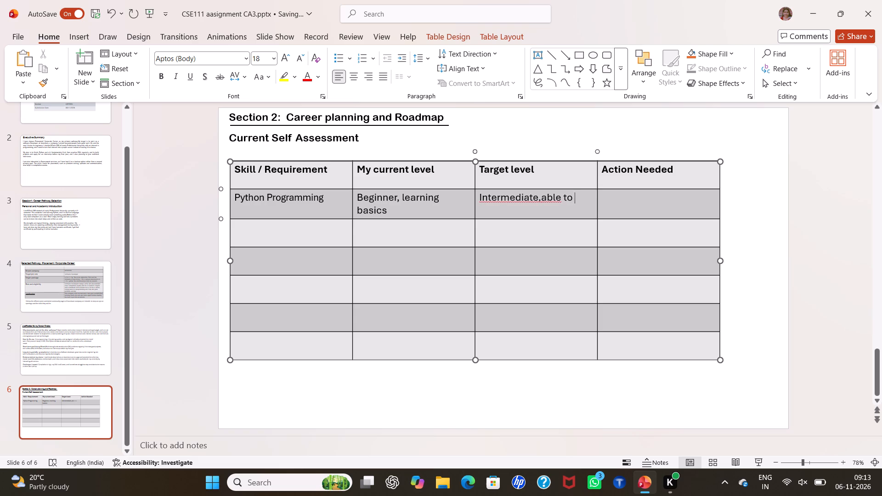
type("build small")
key("space")
type("progra")
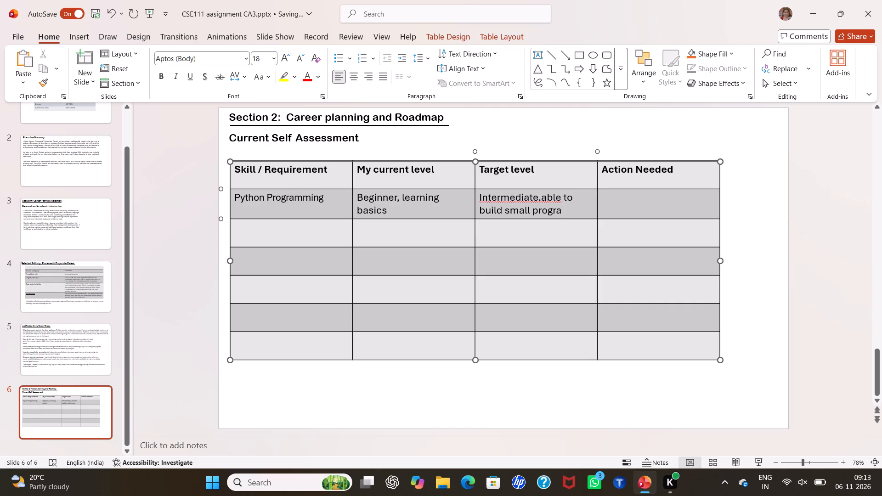
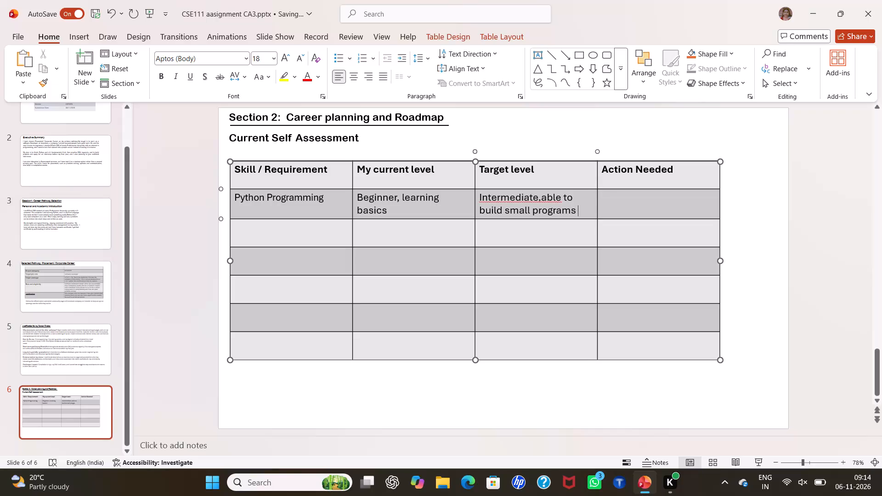
Finish the Python Programming target level by adding "and scripts" to the end of its text.
type("and scripts")
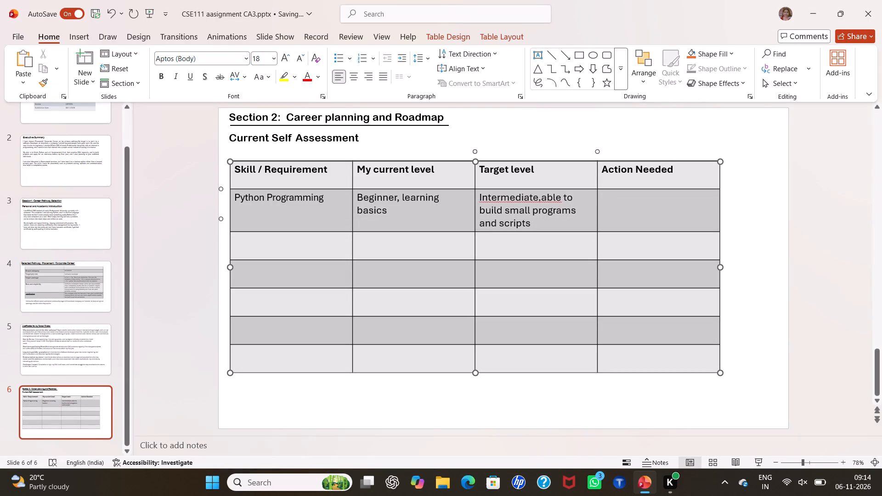
Fill in the action needed for Python Programming as "Finish the course syllabus,then solve 2 to 3 practice problems each week".
left_click(608, 195)
type("Finish")
key("space")
type("the co")
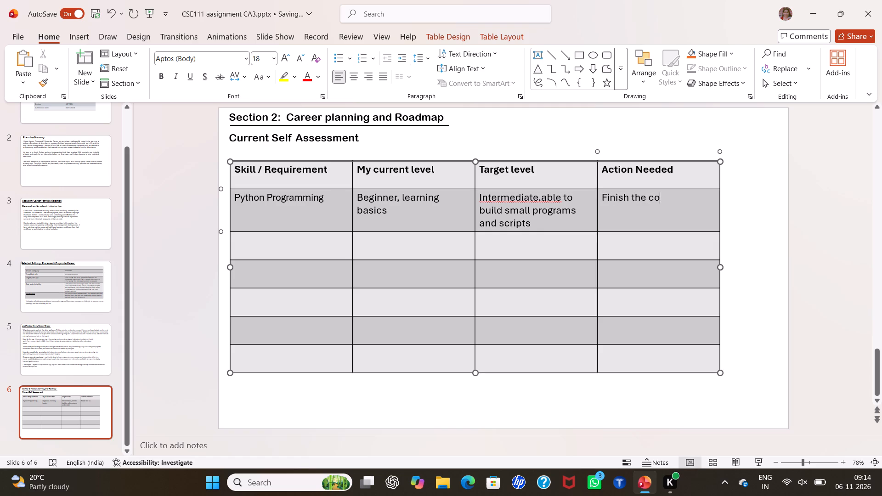
type("urse")
key("space")
type("syllabus")
type(",then")
key("space")
type("solve")
key("space")
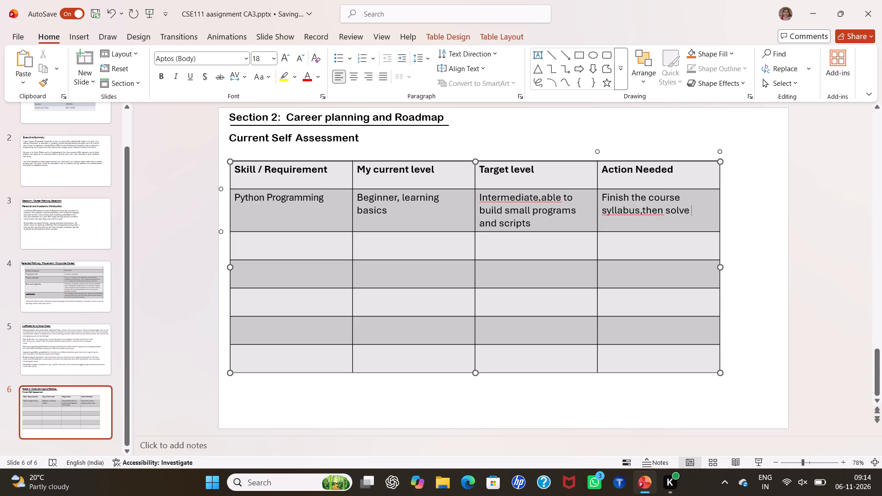
type("2 to 3")
key("space")
type("practice")
key("space")
type("problems")
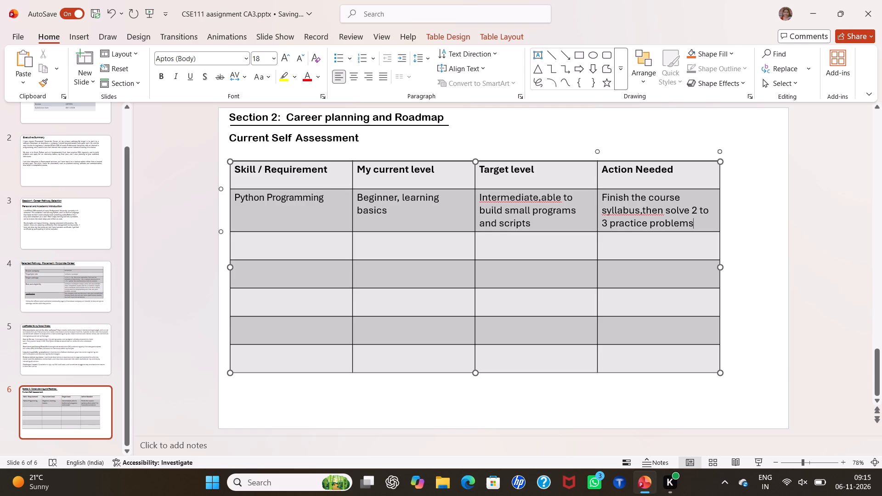
key("space")
type("each wee")
key("l")
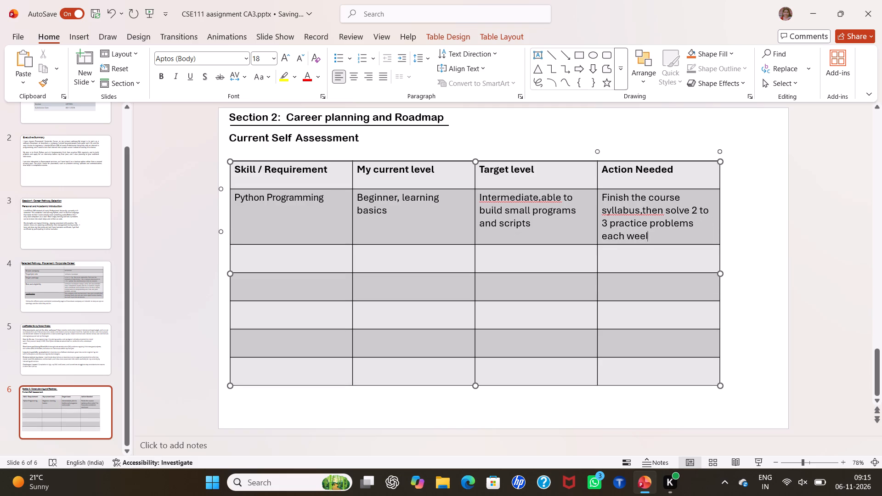
key("BackSpace")
key("k")
Enter "C++ / Java" as the second skill, in the row below Python Programming.
left_click(235, 253)
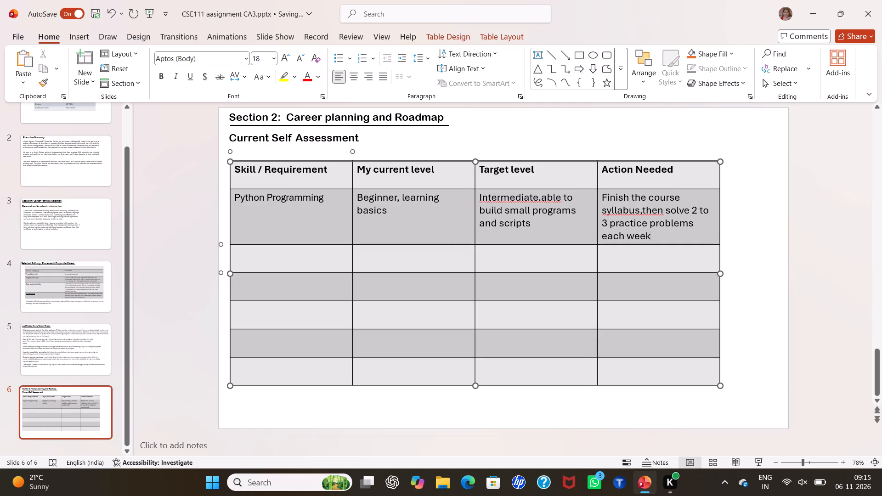
left_click(238, 253)
left_click(242, 258)
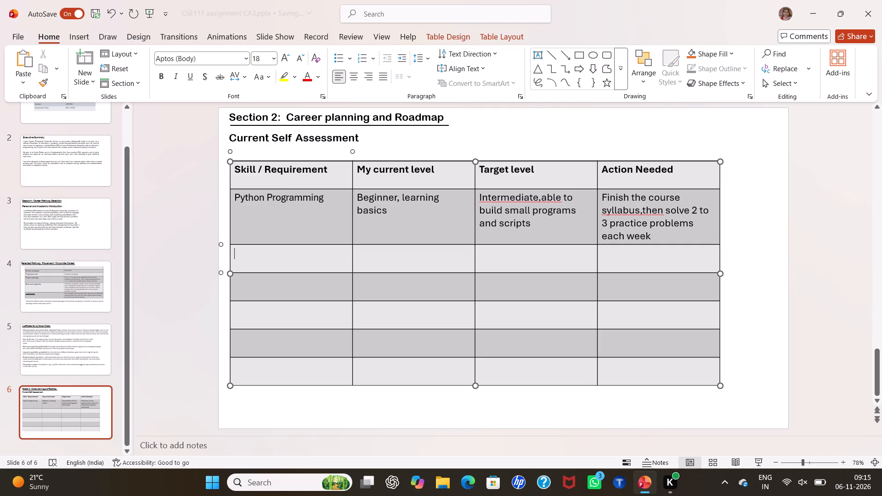
key("c")
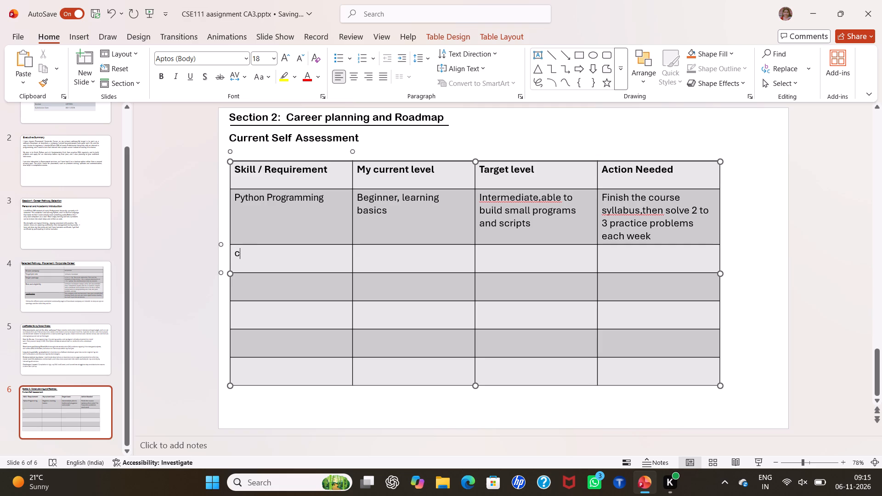
type("++")
key("space")
type("/")
key("space")
type("Java")
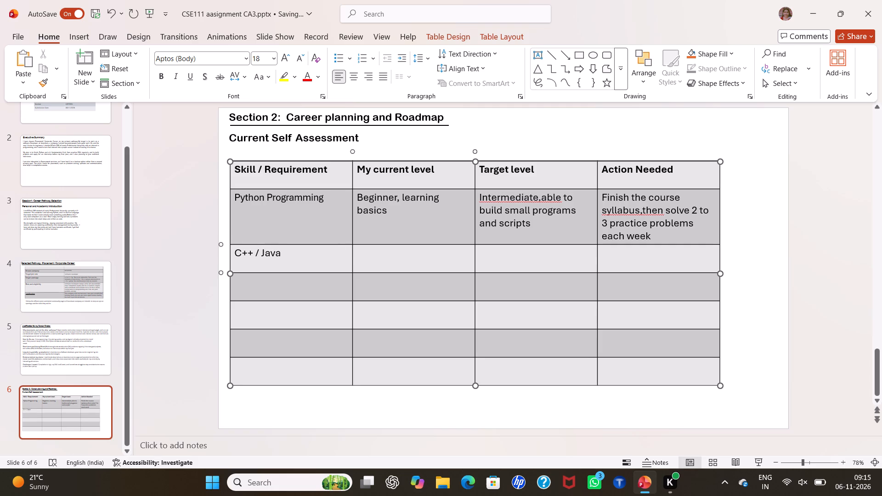
Fill in the current level for C++ / Java as "Not started yet".
left_click(367, 261)
type("not started")
key("space")
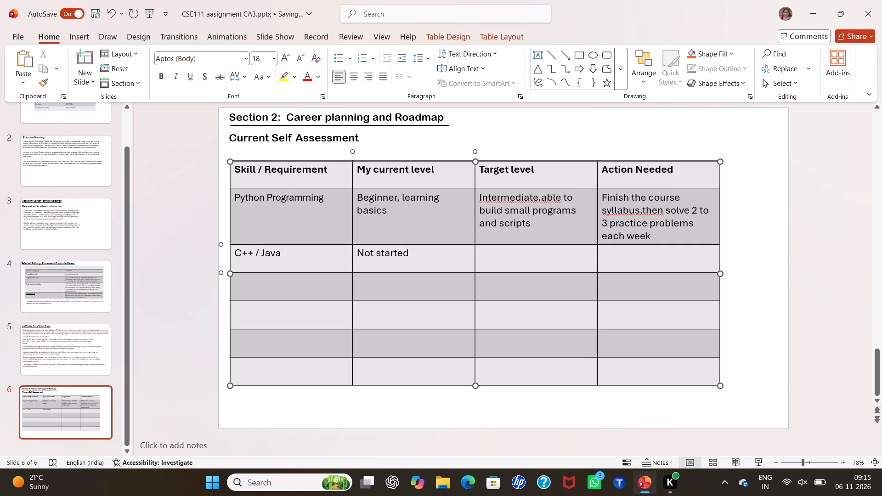
type("yet")
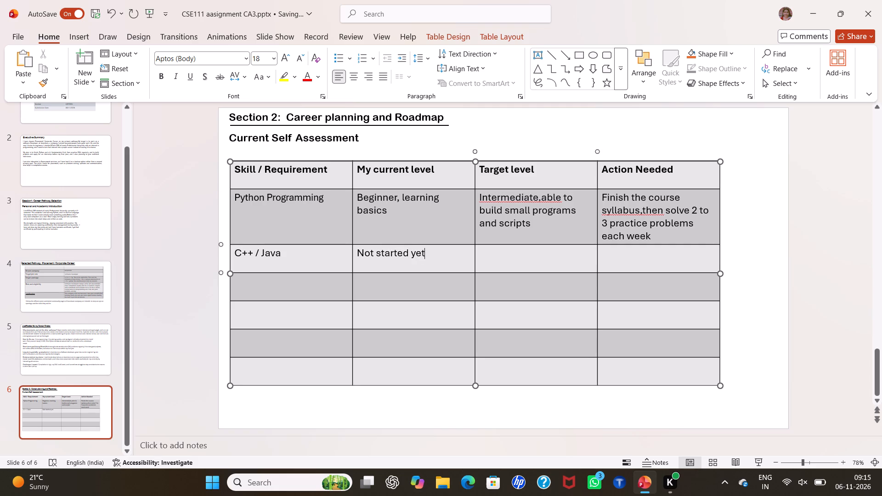
Enter "Learn one language properly for DSA and interviews" in the Target level cell of the C++ / Java row.
left_click(499, 253)
type("Le")
type("ar")
type("n one language")
key("space")
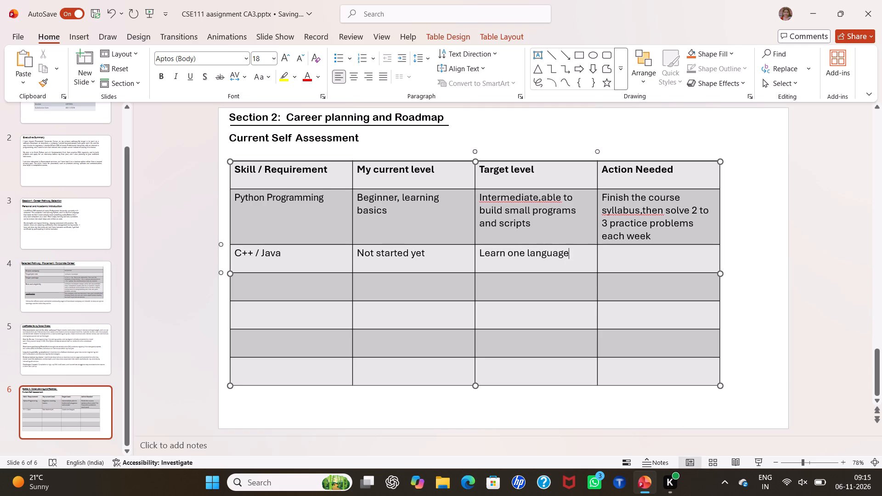
type("properly")
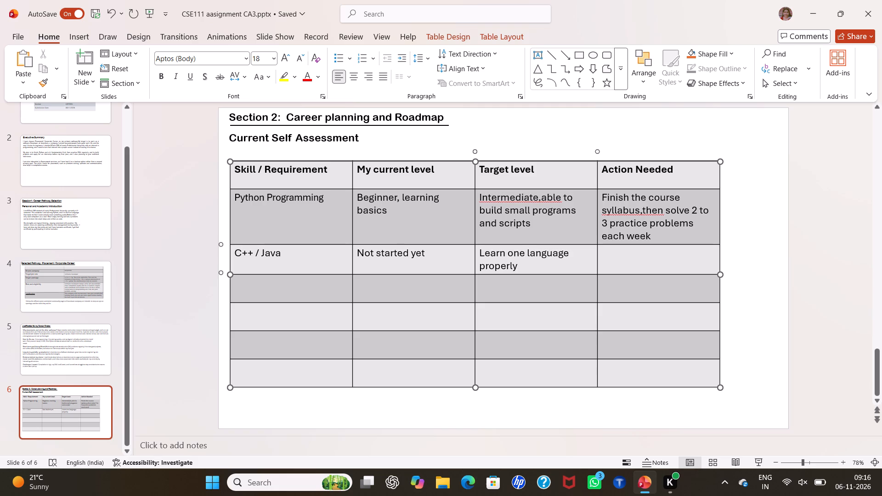
key("space")
type("for")
key("space")
type("DSA")
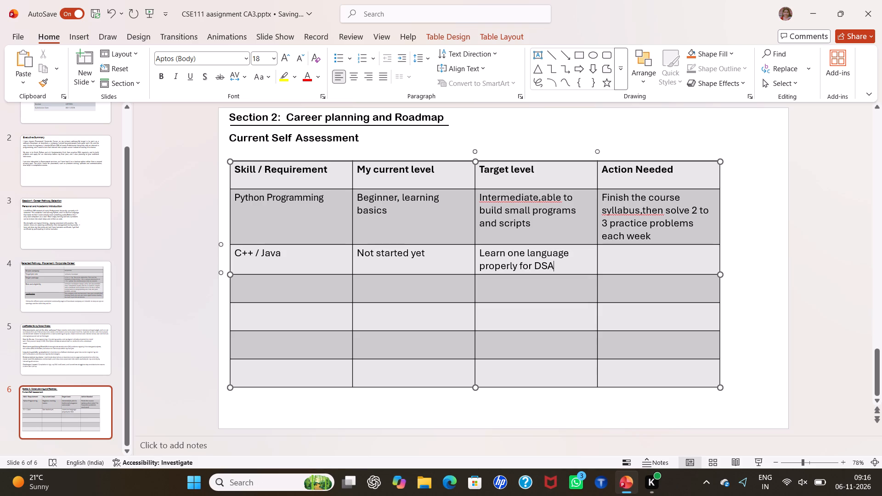
key("space")
type("and interviews")
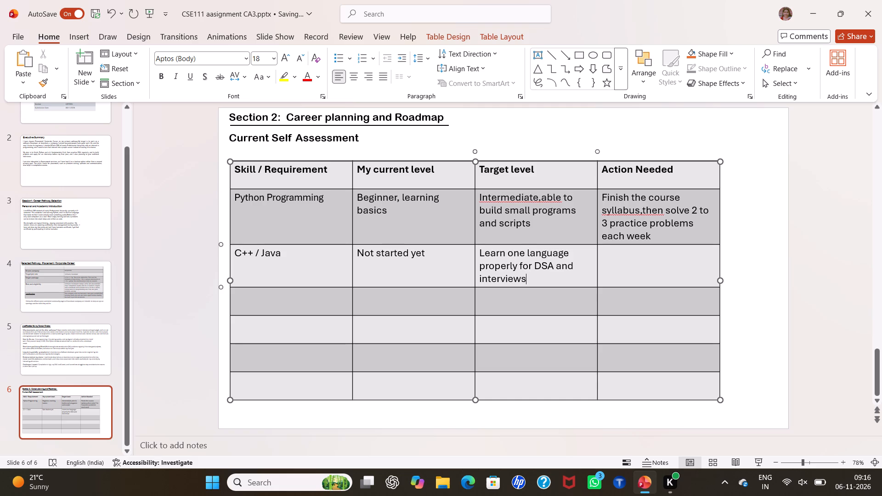
Move the "Learn one language properly for DSA and interviews" text from the C++ / Java row's Target level cell to its Action Needed cell.
left_click_drag(480, 250, 484, 260)
left_click_drag(484, 260, 475, 259)
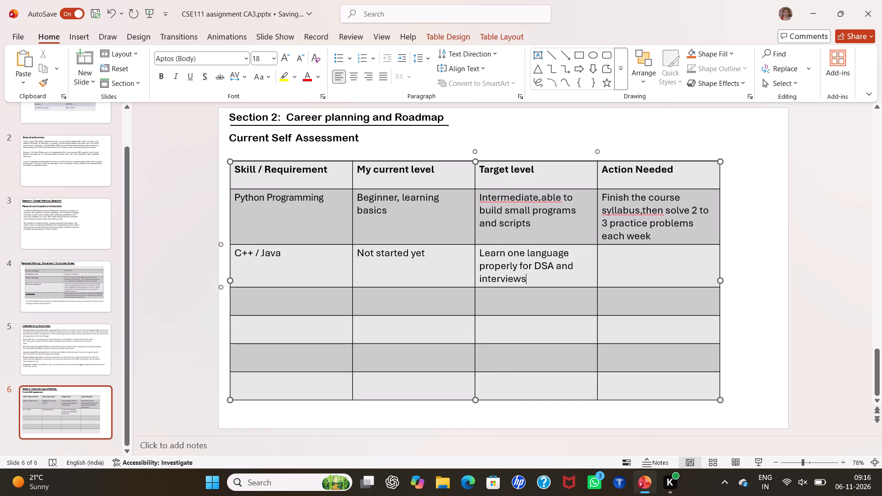
left_click(481, 250)
left_click_drag(481, 250, 513, 285)
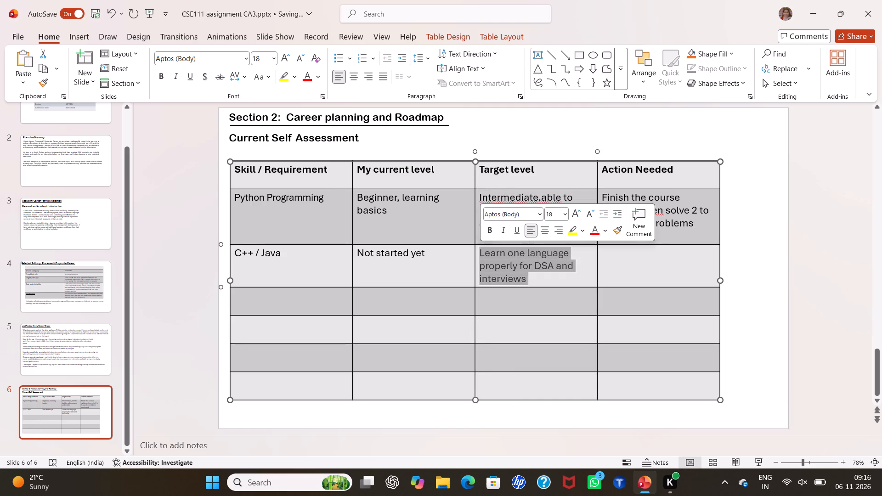
left_click_drag(513, 285, 528, 278)
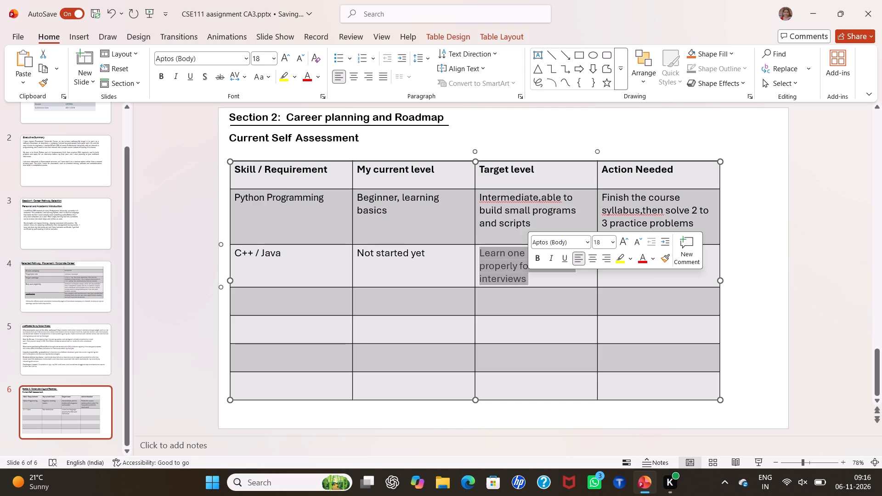
key("ctrl+c")
left_click(627, 259)
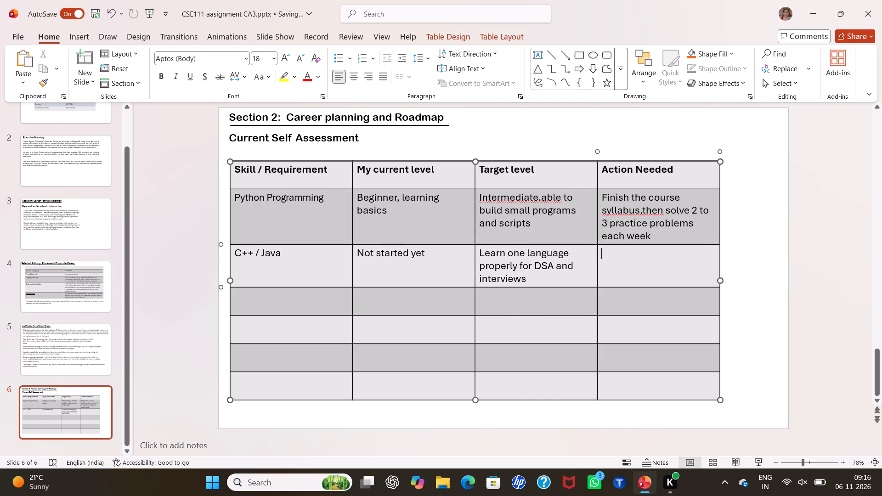
key("ctrl+v")
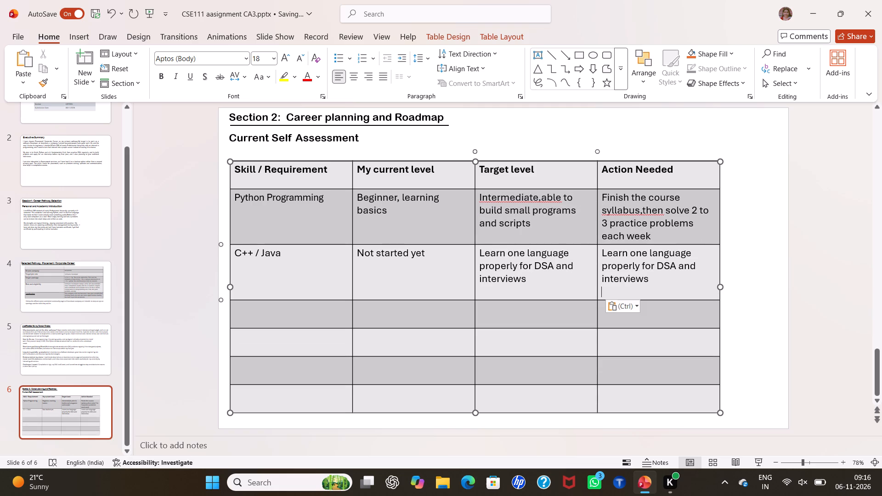
left_click_drag(481, 251, 510, 287)
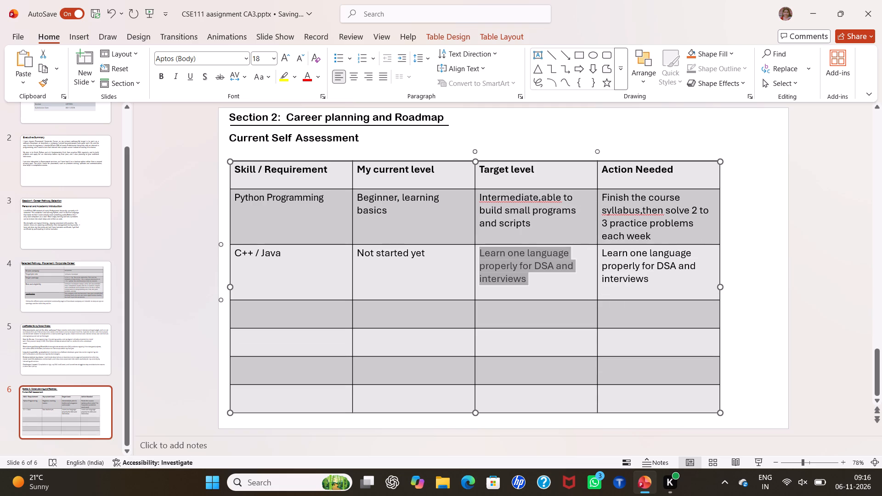
left_click_drag(510, 287, 513, 289)
key("ctrl+x")
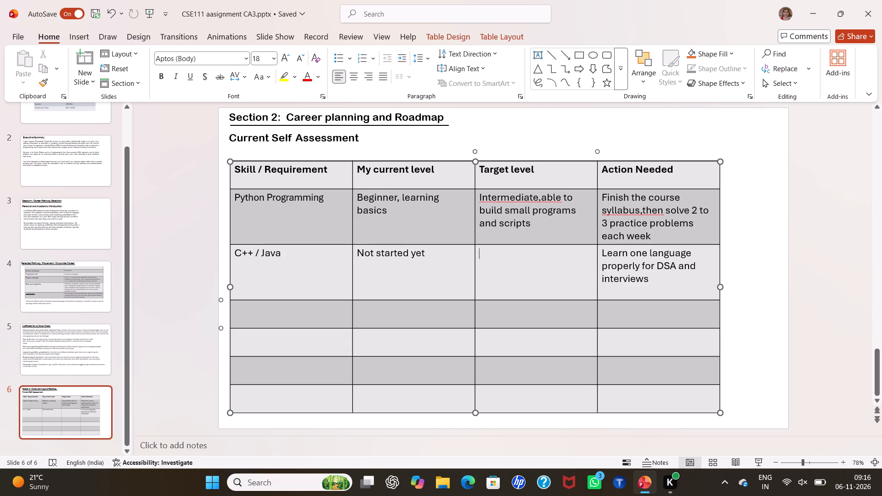
left_click_drag(537, 298, 532, 293)
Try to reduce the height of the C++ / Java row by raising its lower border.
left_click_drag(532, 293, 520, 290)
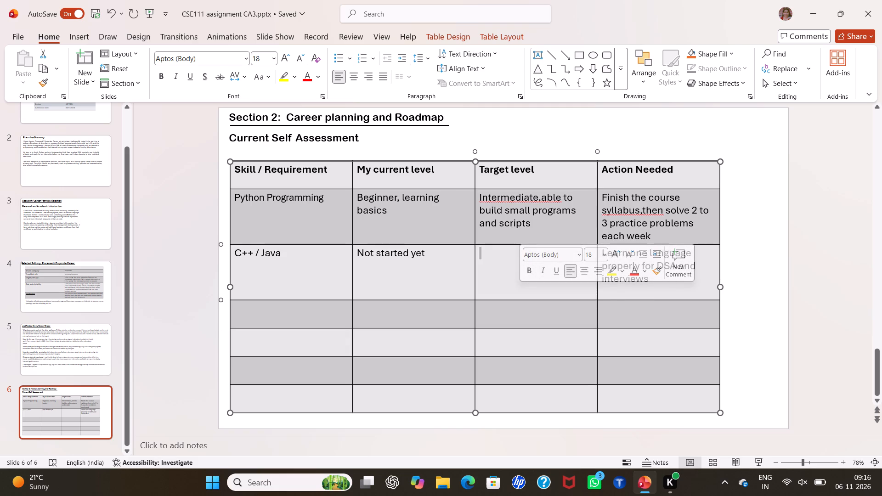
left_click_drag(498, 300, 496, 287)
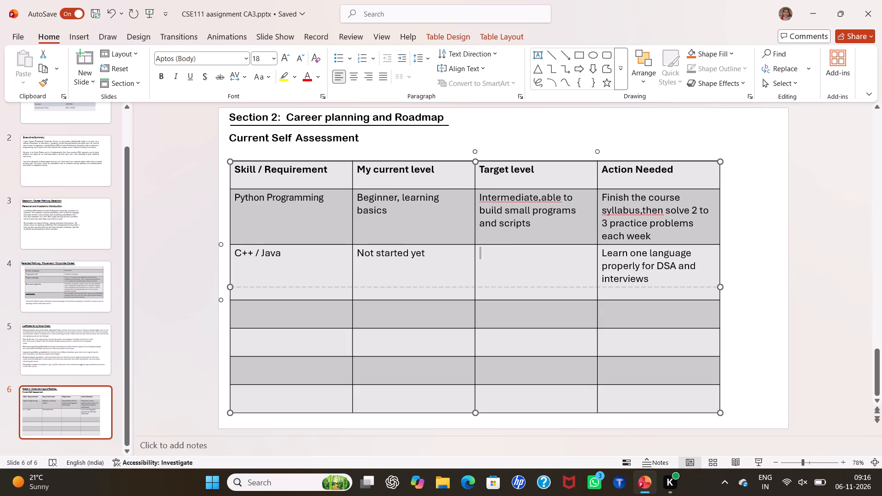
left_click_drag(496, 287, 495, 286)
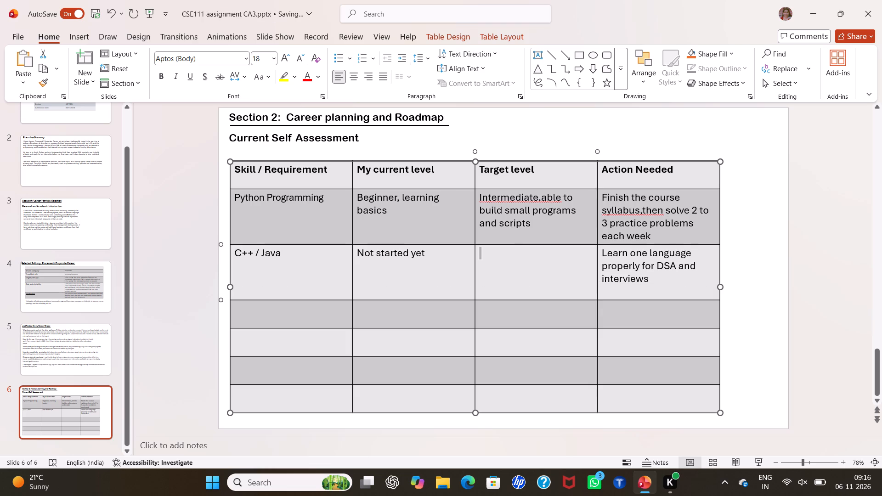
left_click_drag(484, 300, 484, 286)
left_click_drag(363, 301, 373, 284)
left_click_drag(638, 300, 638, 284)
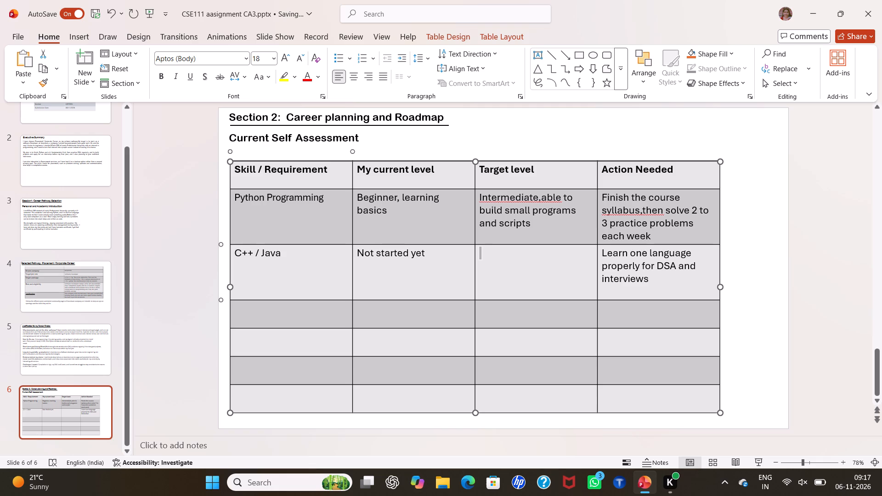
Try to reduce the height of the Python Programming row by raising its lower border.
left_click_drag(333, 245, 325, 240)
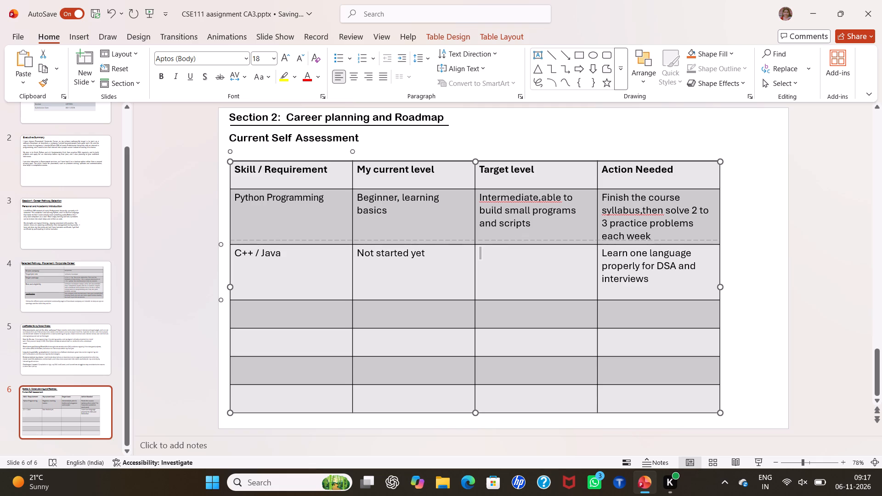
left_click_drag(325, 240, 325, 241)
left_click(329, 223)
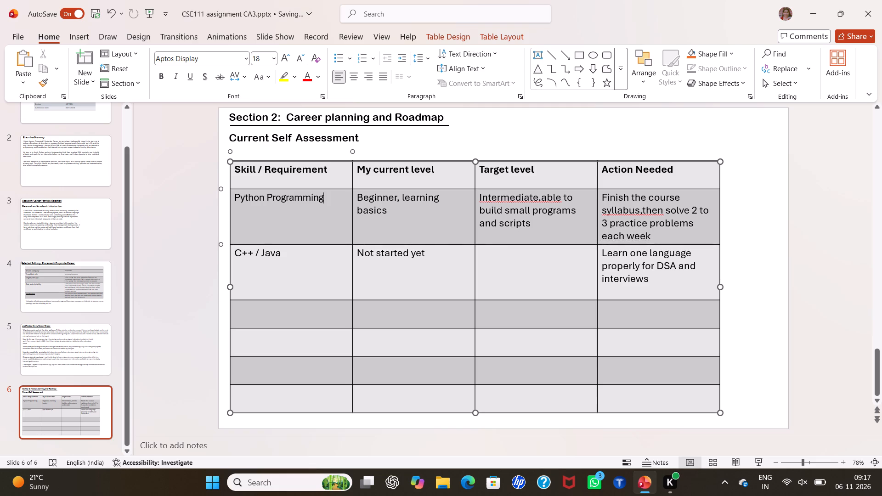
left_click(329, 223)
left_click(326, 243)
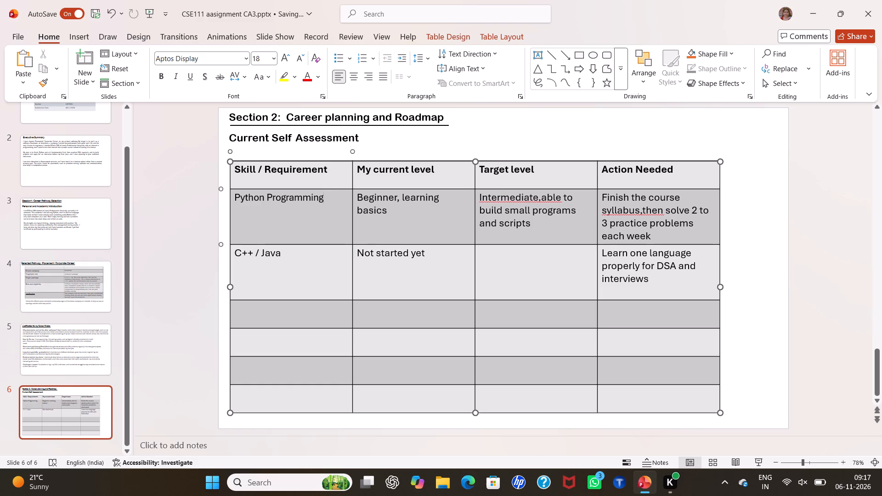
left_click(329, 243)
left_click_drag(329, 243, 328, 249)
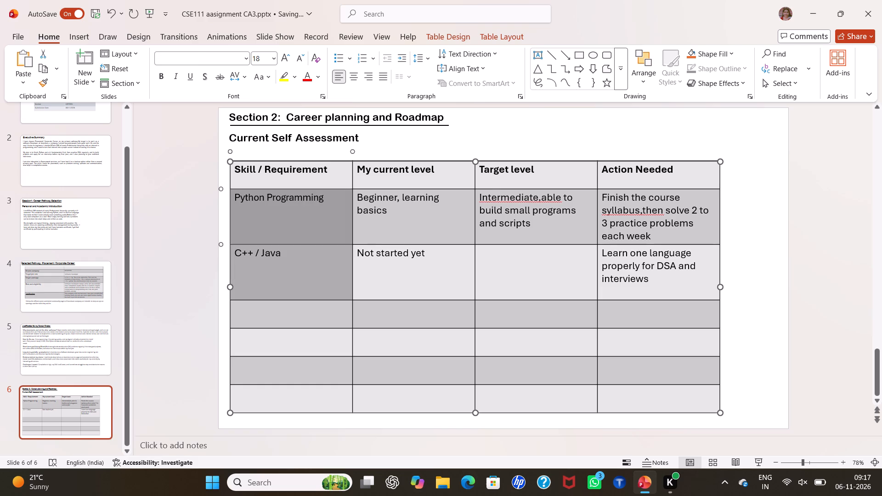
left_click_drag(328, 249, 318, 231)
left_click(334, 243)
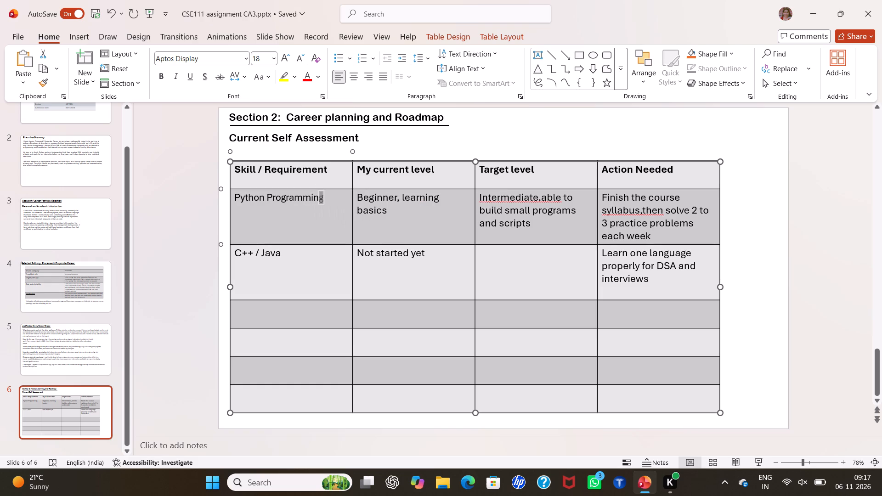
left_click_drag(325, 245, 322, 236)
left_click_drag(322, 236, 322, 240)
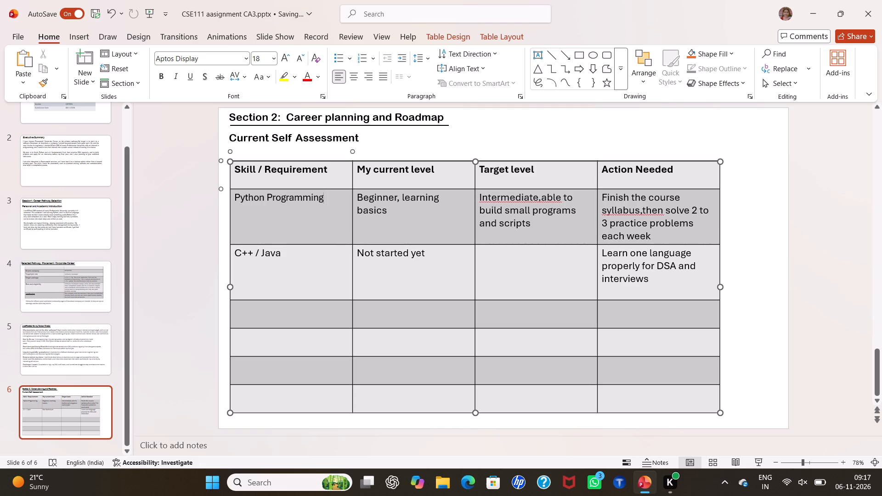
Shift the three inner column borders to narrow the Skill / Requirement column and give the Action Needed column more width.
left_click_drag(352, 167, 334, 167)
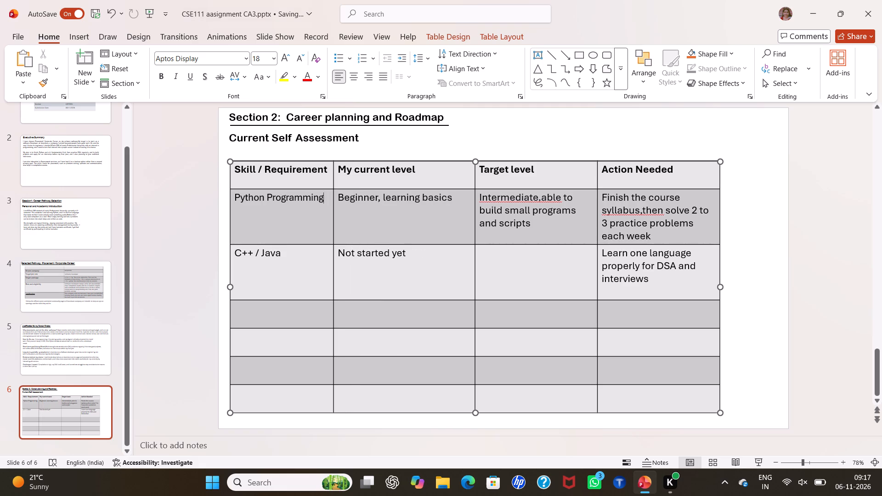
left_click(475, 178)
left_click_drag(475, 178, 458, 180)
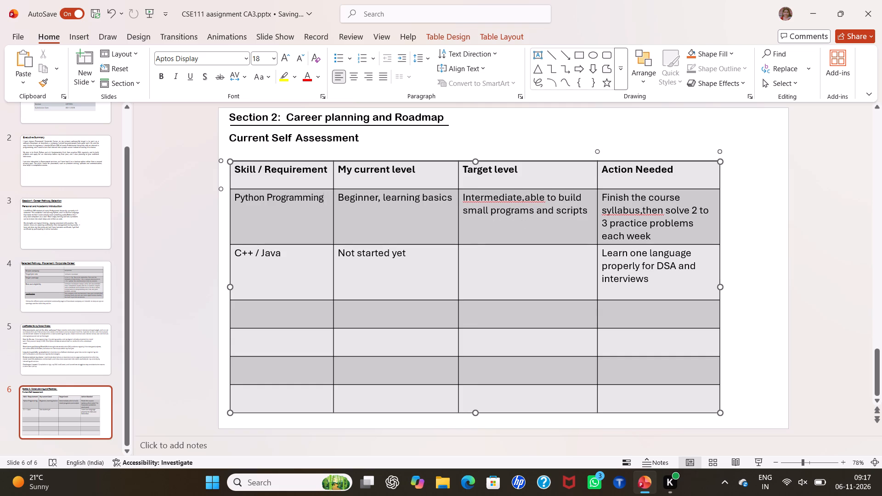
right_click_drag(600, 180, 590, 180)
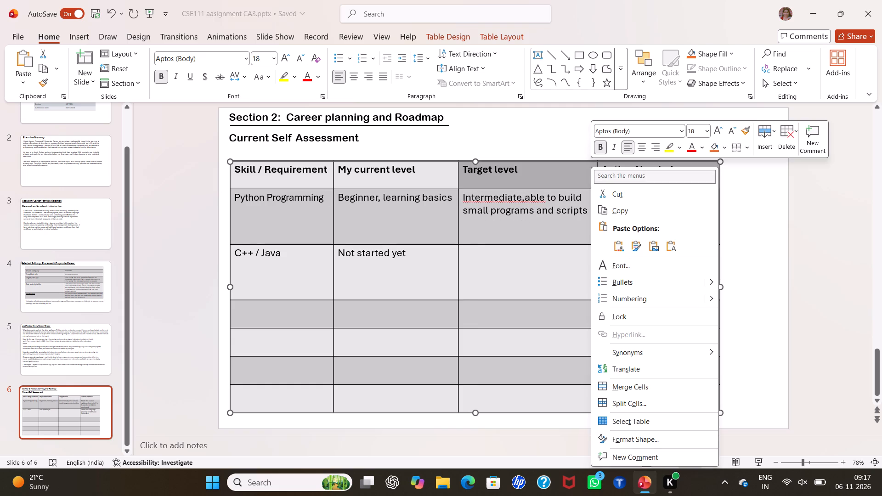
left_click(566, 226)
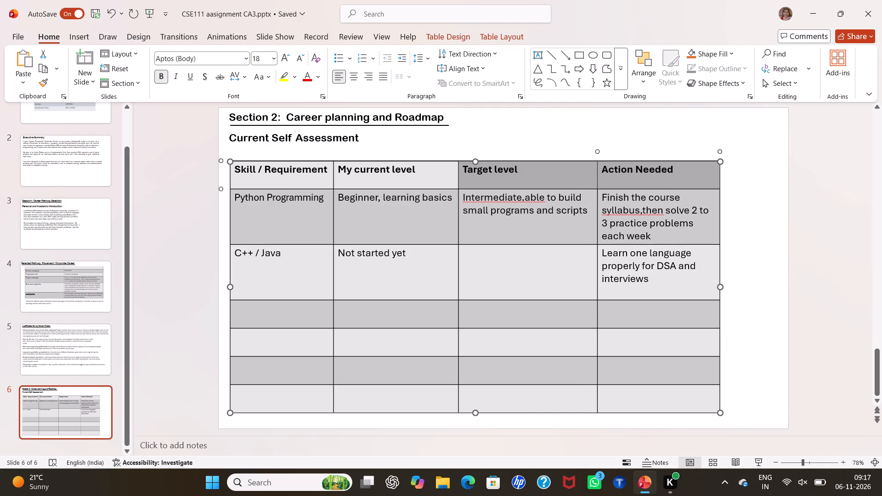
left_click_drag(597, 199, 589, 199)
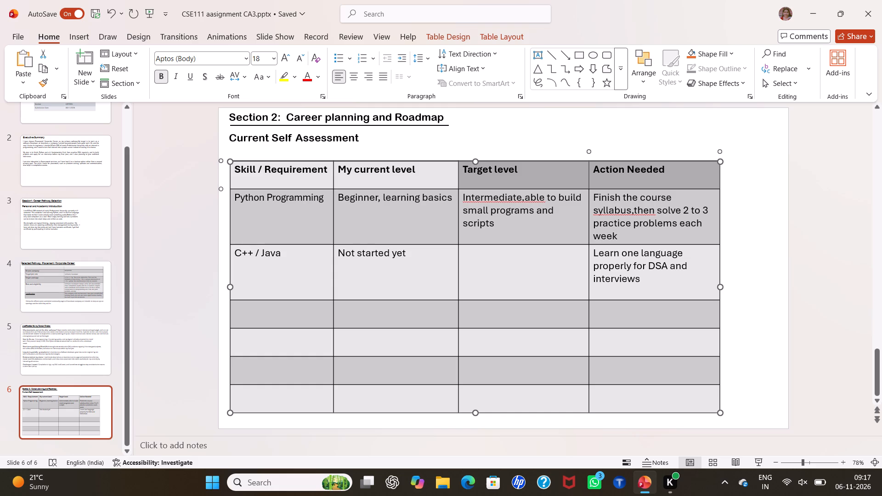
Widen the whole table outward from its Action Needed side, nearly to the slide's edge.
right_click_drag(720, 162, 759, 163)
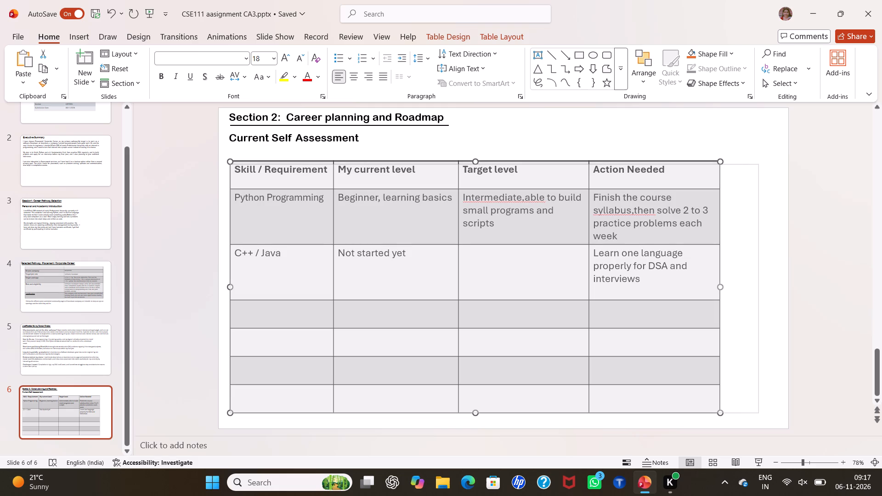
right_click_drag(759, 163, 763, 161)
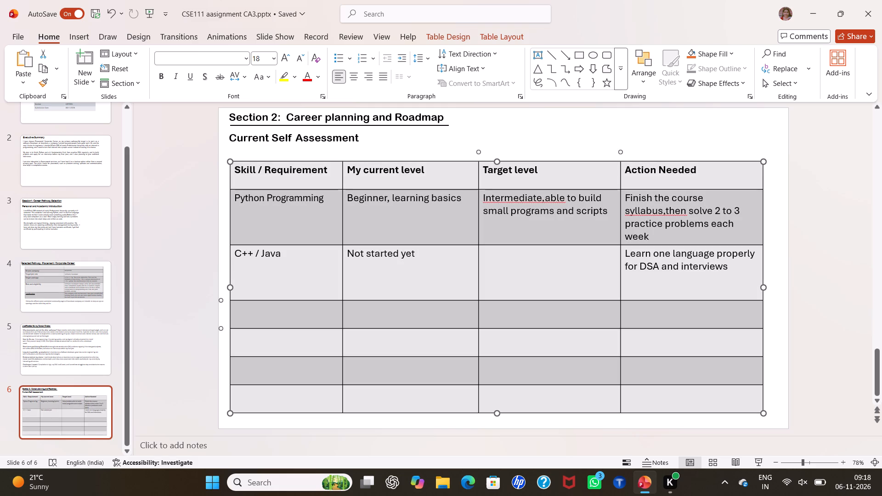
Reduce the height of the C++ / Java row by raising its lower border closer to the text.
left_click_drag(565, 300, 560, 281)
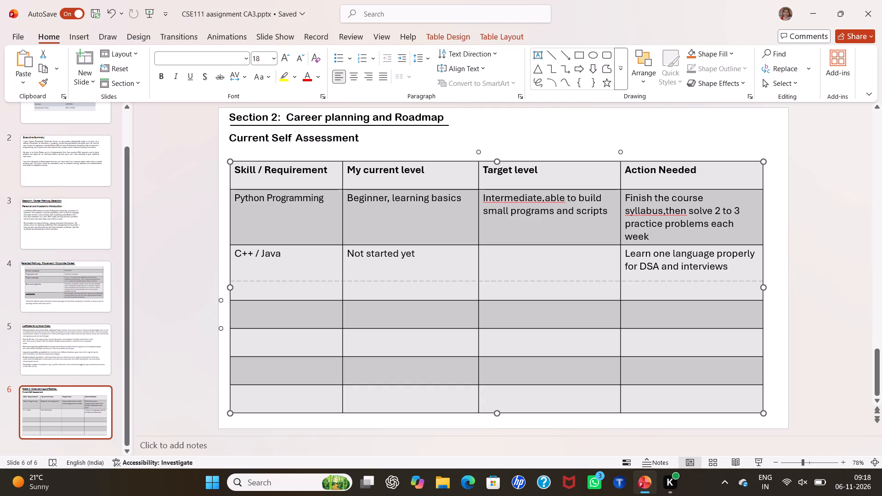
left_click_drag(560, 281, 560, 281)
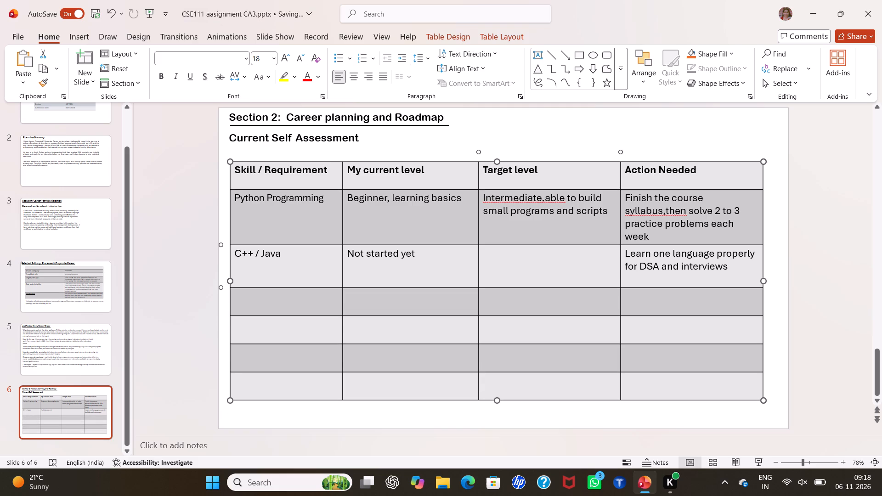
left_click_drag(550, 289, 550, 276)
left_click_drag(532, 288, 533, 275)
left_click_drag(236, 286, 233, 272)
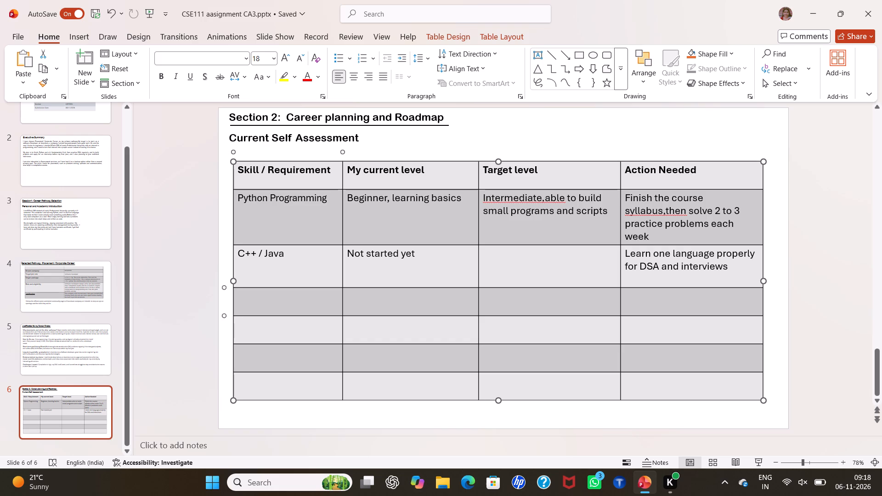
left_click_drag(279, 288, 279, 275)
Enter "Appitude & reasoning" as the third skill, in the row below C++ / Java.
left_click(665, 307)
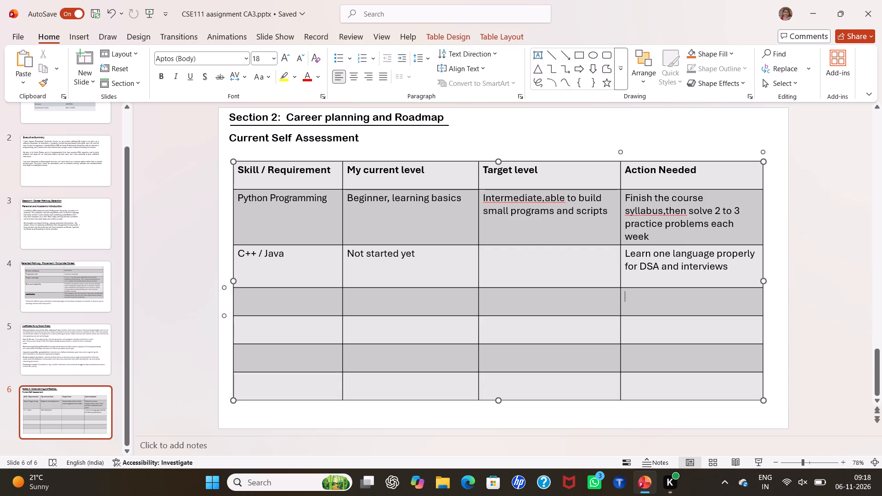
left_click(251, 304)
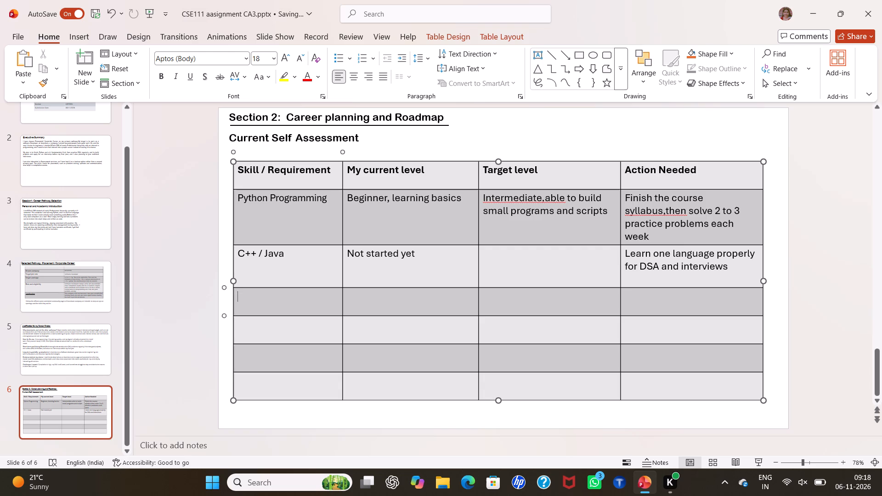
key("shift+a")
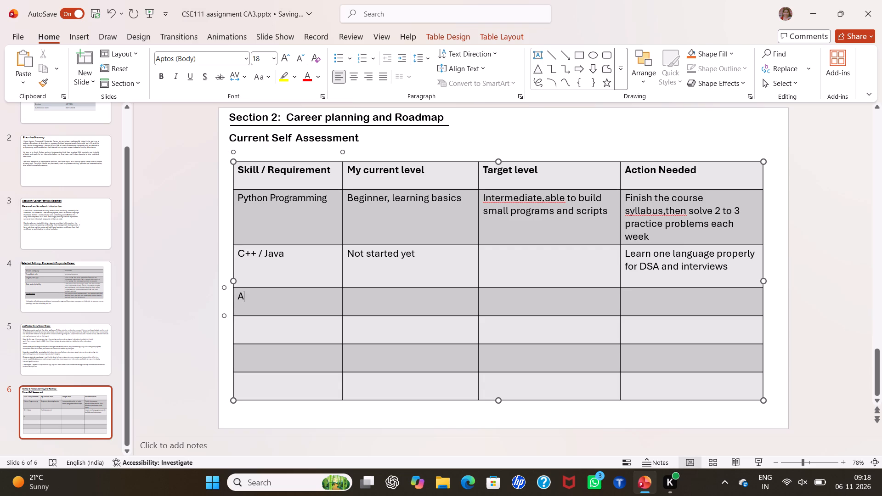
key("bracketleft")
key("BackSpace")
type("ppitude")
key("space")
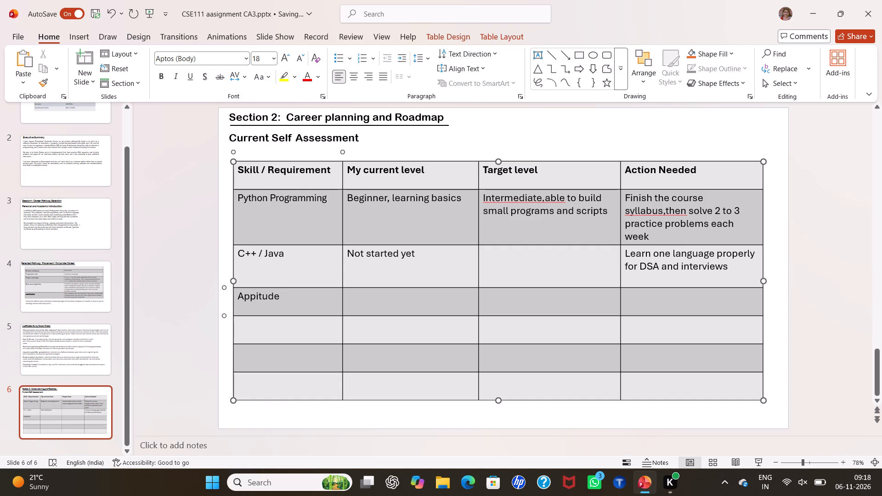
type("&")
key("space")
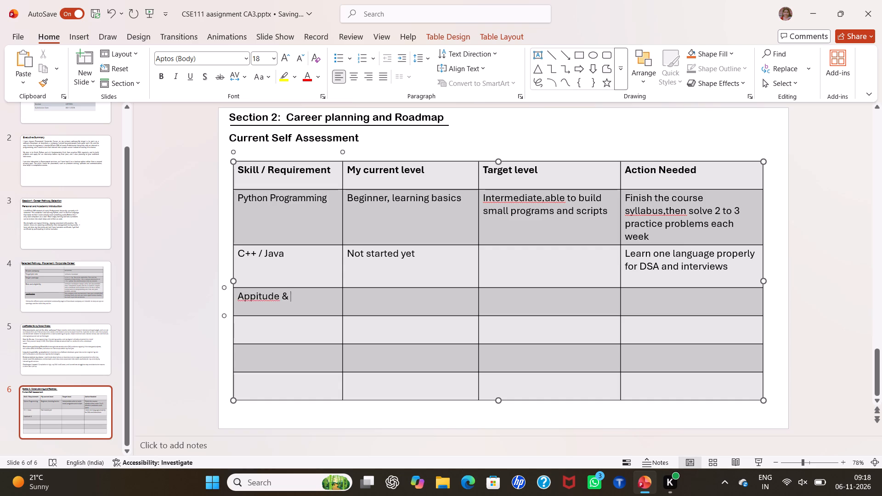
type("rea")
type("soning")
Enter "average" as the current level for Appitude & reasoning.
left_click(355, 295)
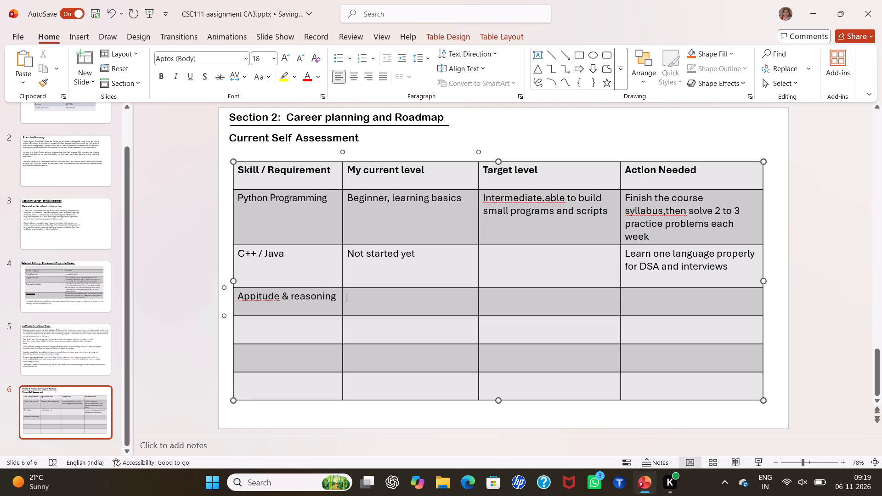
type("average")
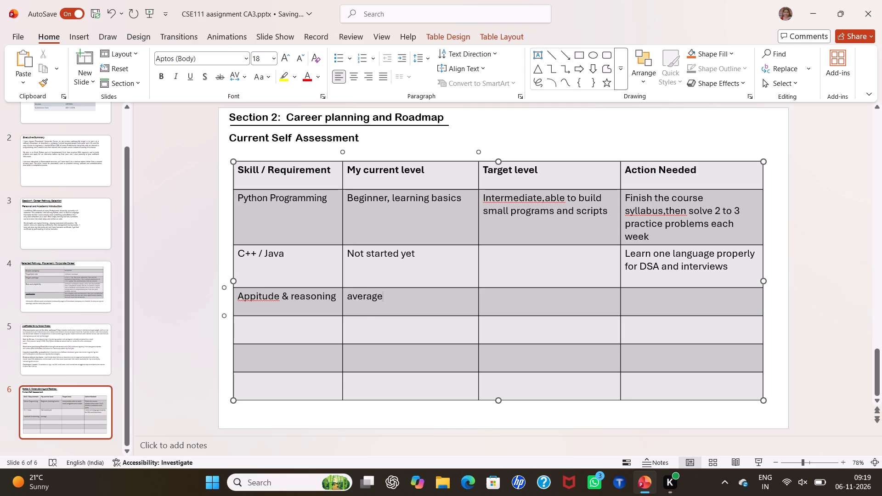
Enter "Strong enough to clear online tests" as the target level for Appitude & reasoning.
left_click(491, 293)
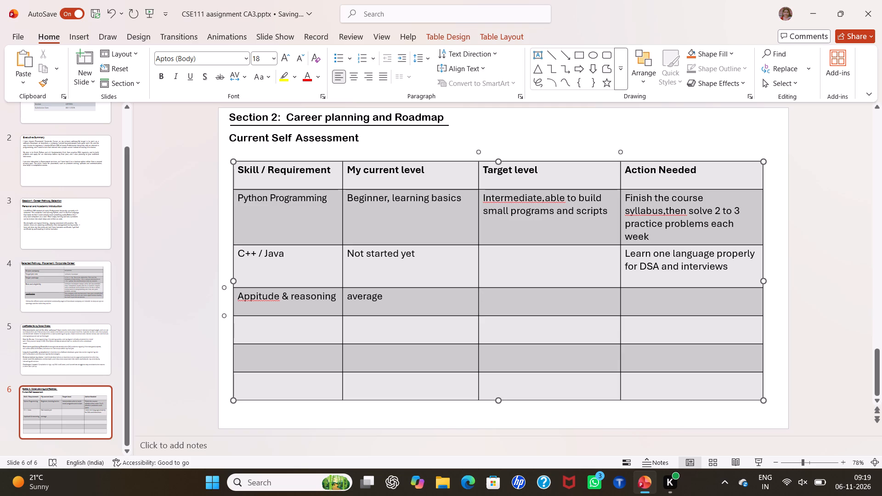
key("s")
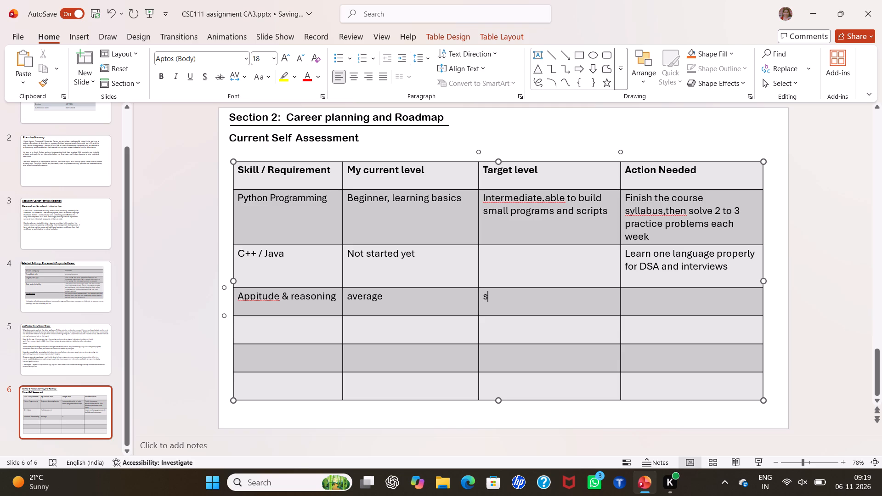
type("trong enough")
key("space")
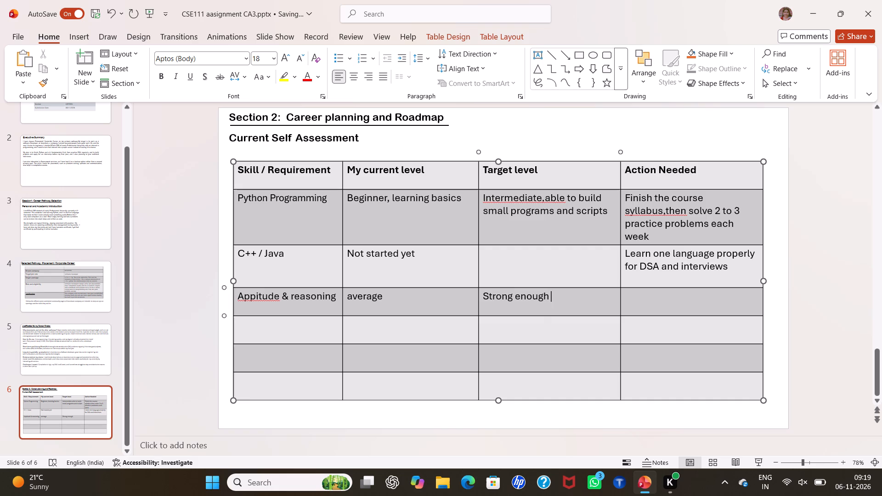
type("to ck")
key("BackSpace")
type("lear")
key("space")
type("online")
key("space")
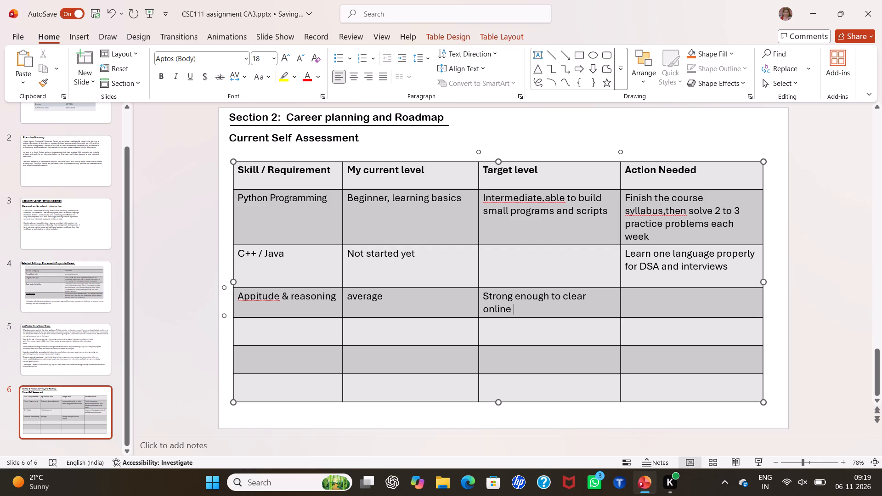
type("tests")
Enter "30 minutes of practice, four days a week" as the action needed for Appitude & reasoning.
left_click(646, 292)
left_click(631, 296)
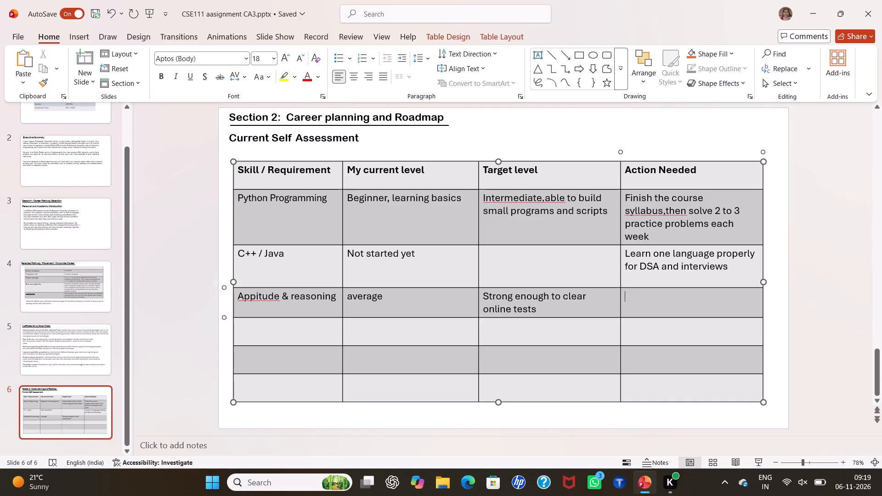
type("30")
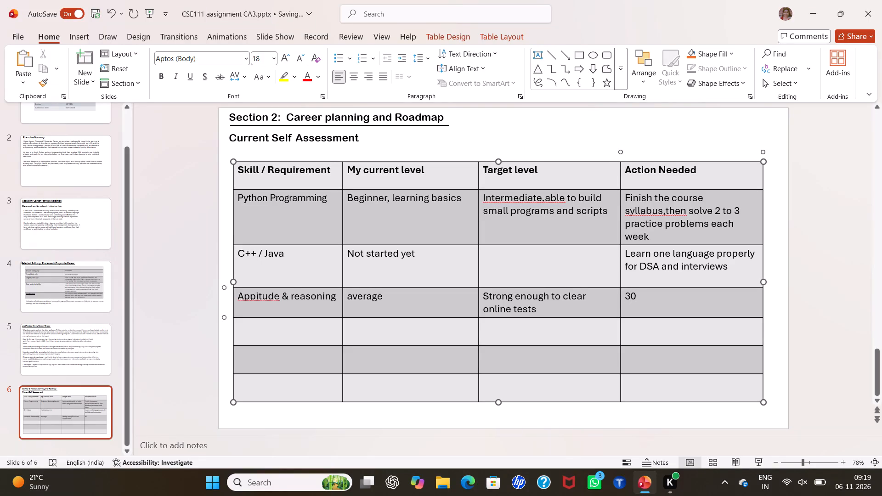
key("space")
type("mins o")
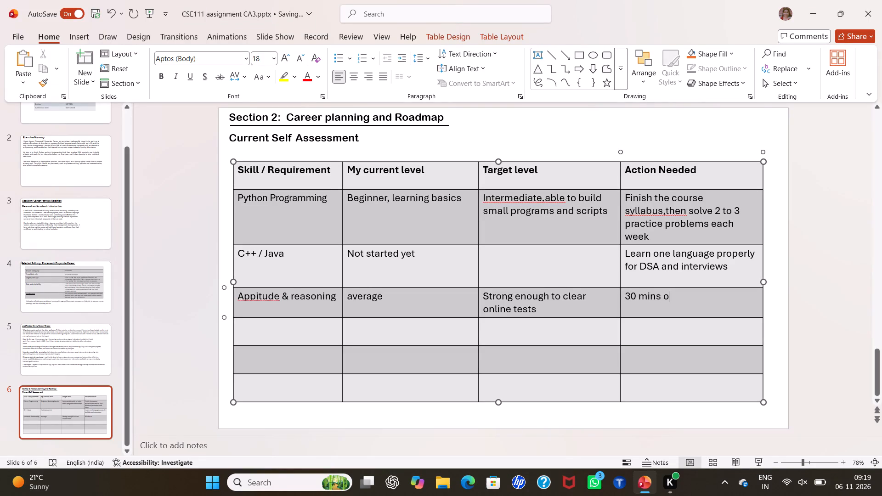
key("BackSpace")
key("BackSpace")
key("BackSpace")
key("BackSpace")
type("nutes of")
key("space")
type("practice")
type(", four days a")
key("space")
type("week")
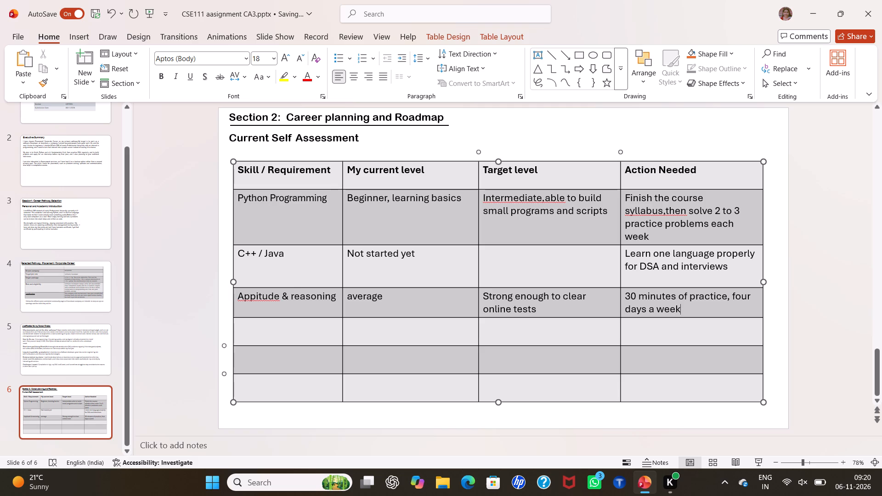
Enter "Communication" as the fourth skill, in the row below Appitude & reasoning.
left_click(258, 338)
key("shift+c")
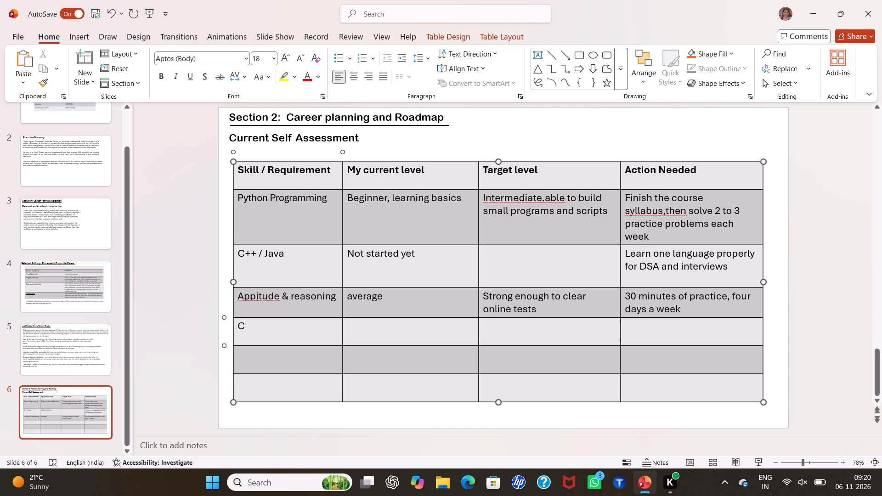
type("omm")
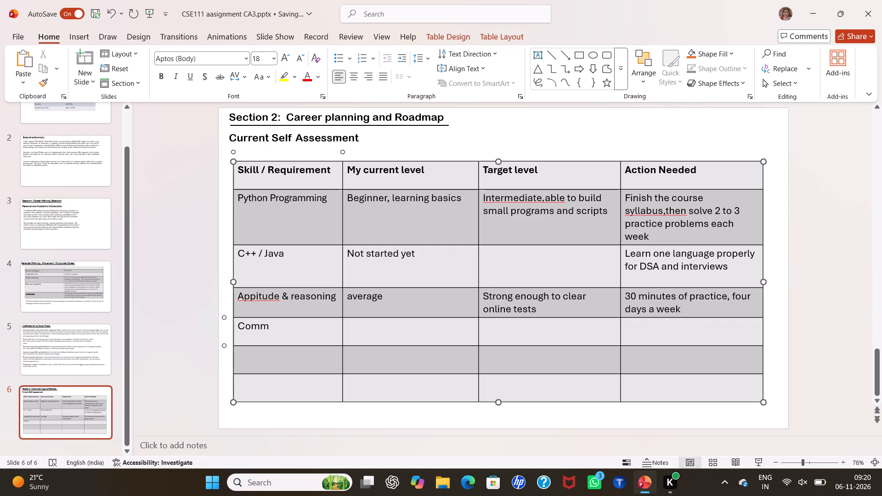
type("unic")
key("a")
type("tiob")
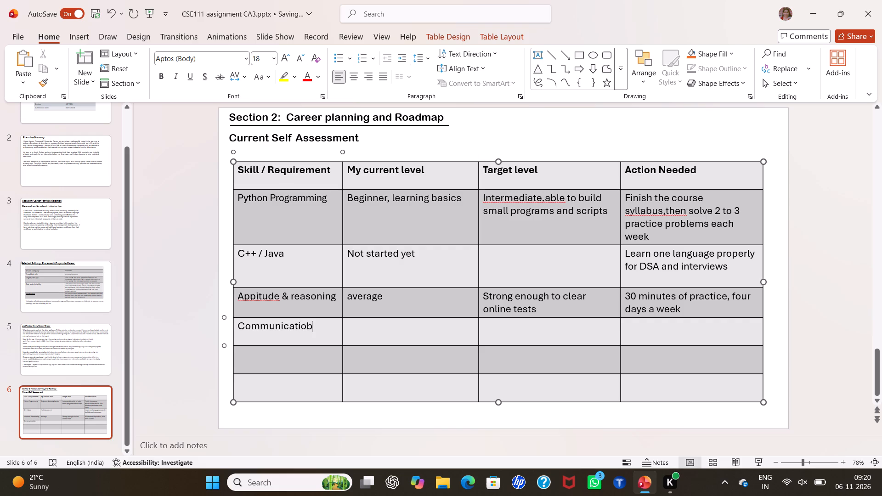
key("BackSpace")
key("n")
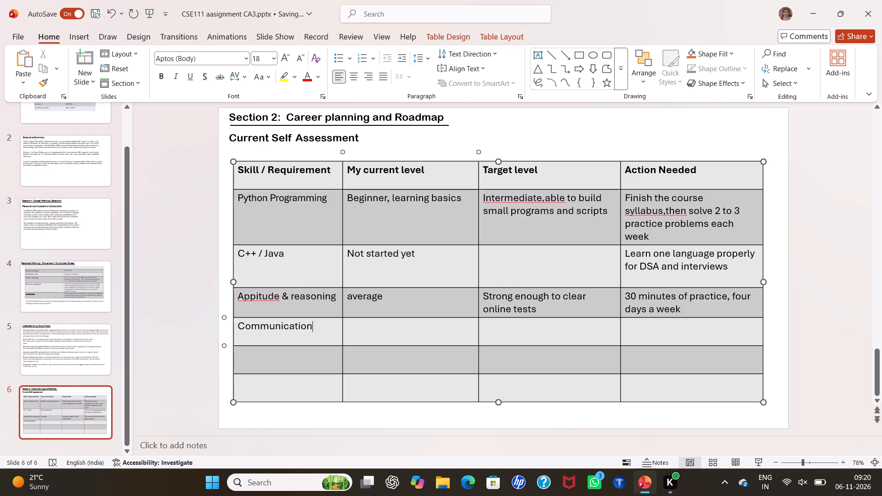
Enter "average" as the current level for Communication.
left_click(356, 332)
key("a")
type("verage")
Enter "Comfortable in interviews and group discussions" as the target level for Communication.
left_click(493, 326)
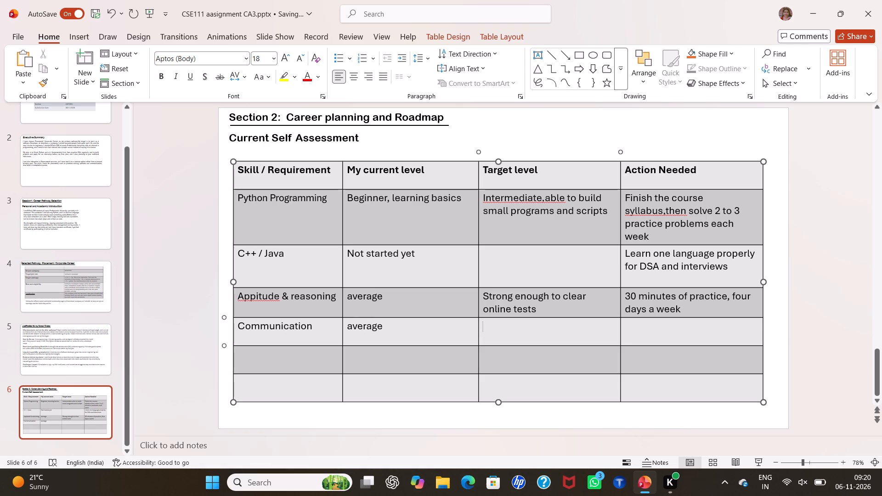
key("shift+c")
type("omg")
key("BackSpace")
type("fortav")
key("BackSpace")
type("ble")
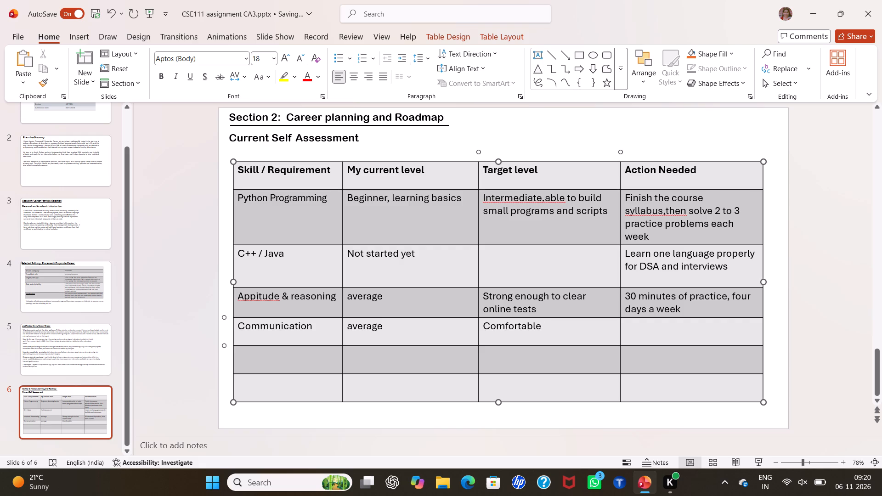
key("space")
type("in")
key("space")
key("t")
key("BackSpace")
type("interviw")
key("BackSpace")
type("ews")
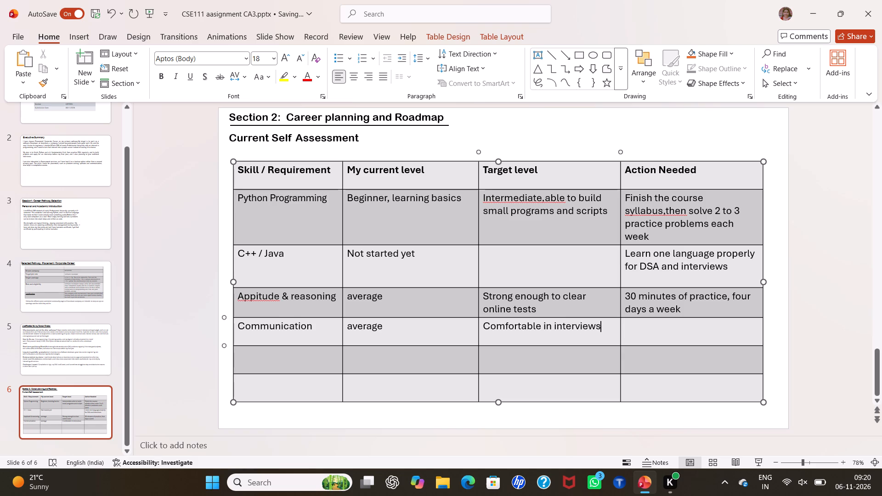
key("space")
type("and")
key("space")
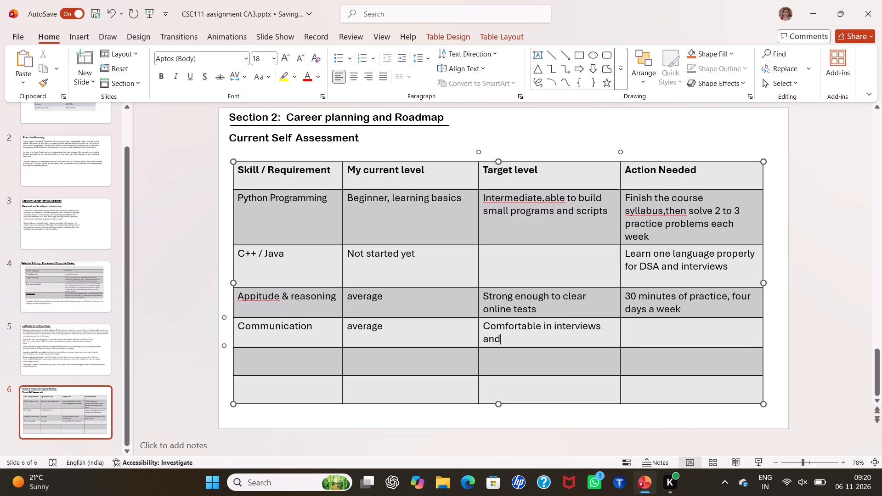
type("grouo")
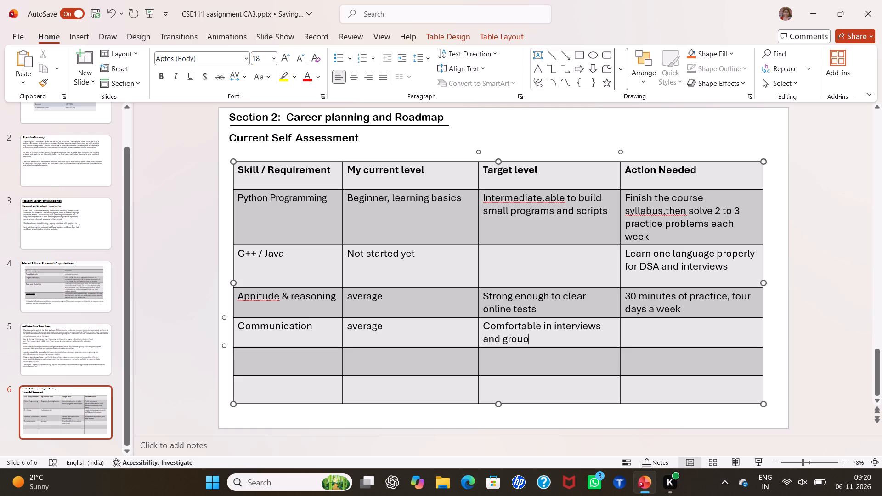
key("BackSpace")
type("p")
key("space")
type("discussions")
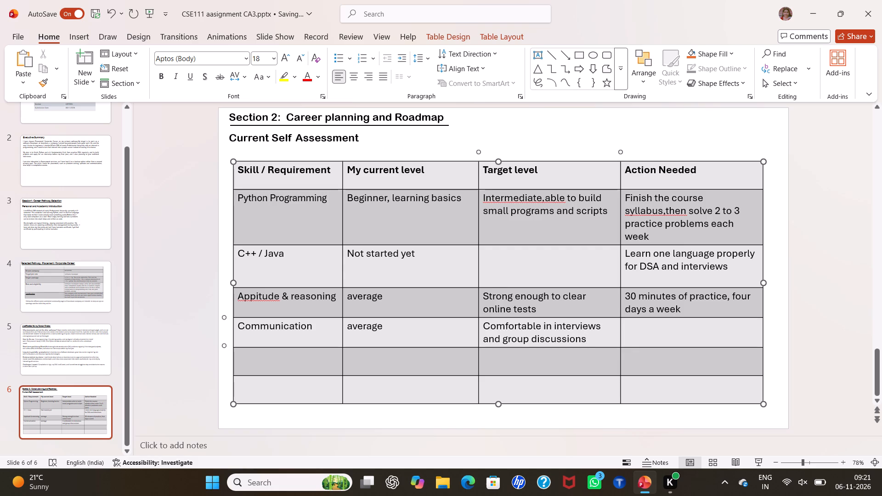
Enter "Speak in class, join a club, do mock interviews" as the action needed for Communication.
left_click(632, 327)
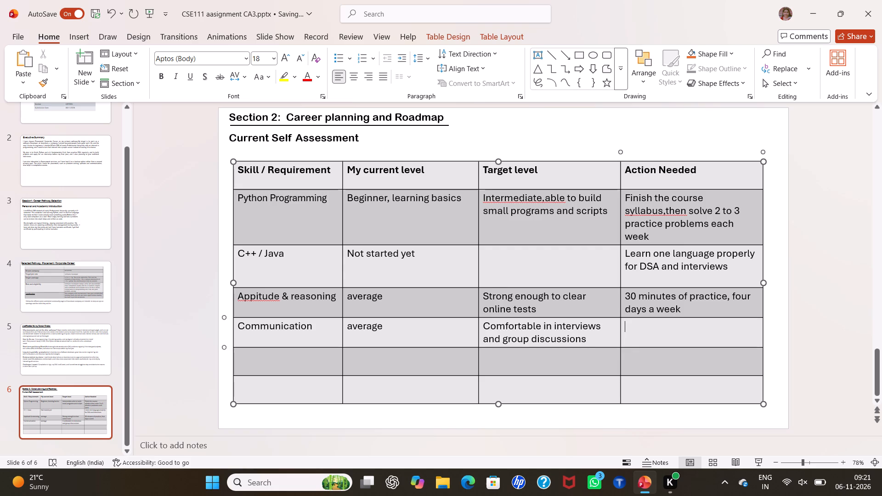
type("speak")
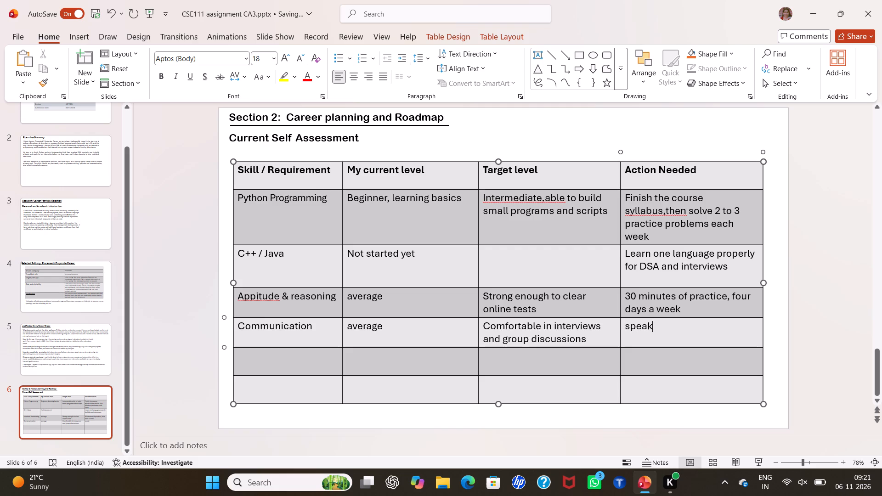
key("space")
type("in class")
type(", join")
key("space")
type("a c")
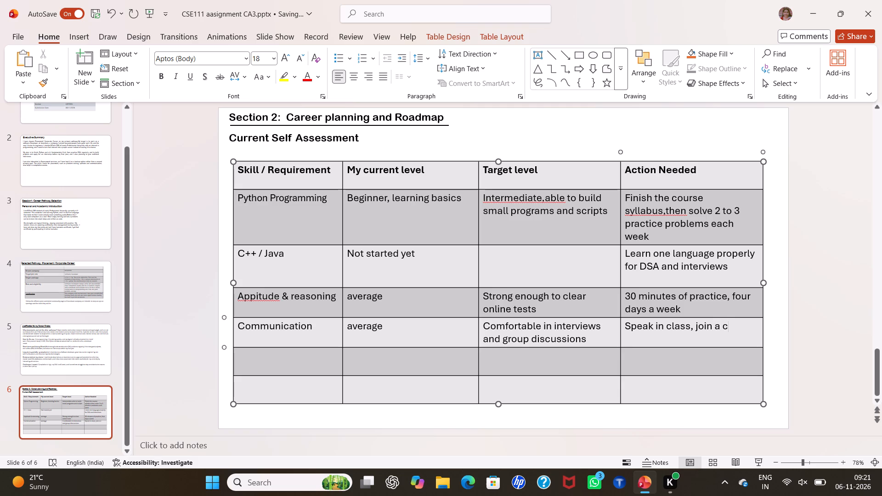
type("lub")
type(", do")
key("space")
type("mock")
key("space")
type("inter")
type("views")
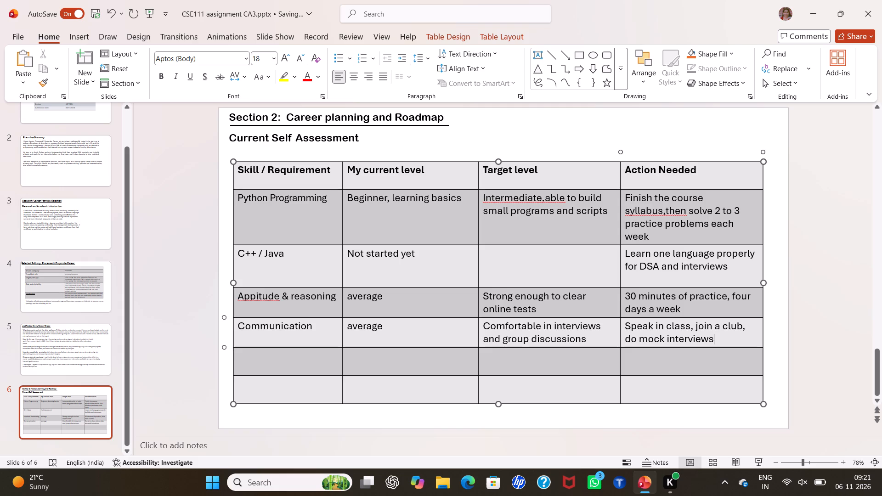
Enter "Projects and Intenships" as the fifth skill, in the row below Communication.
left_click(243, 364)
type("Projects and")
key("space")
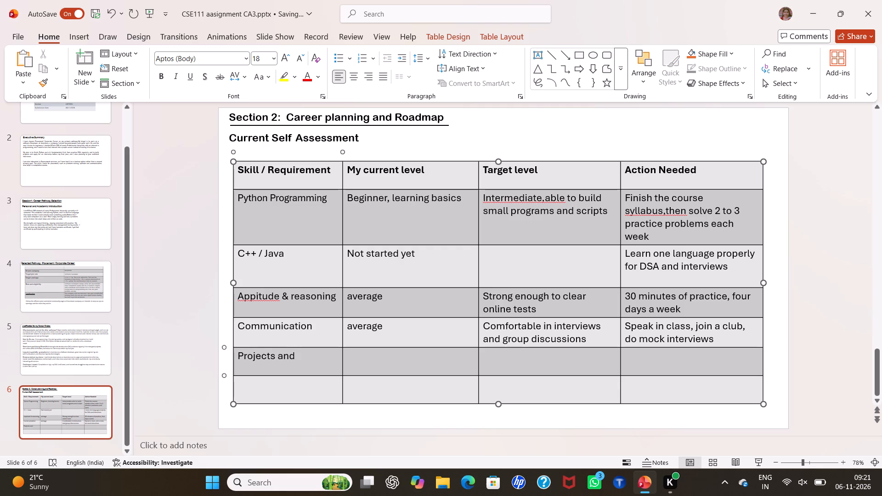
type("Intenships")
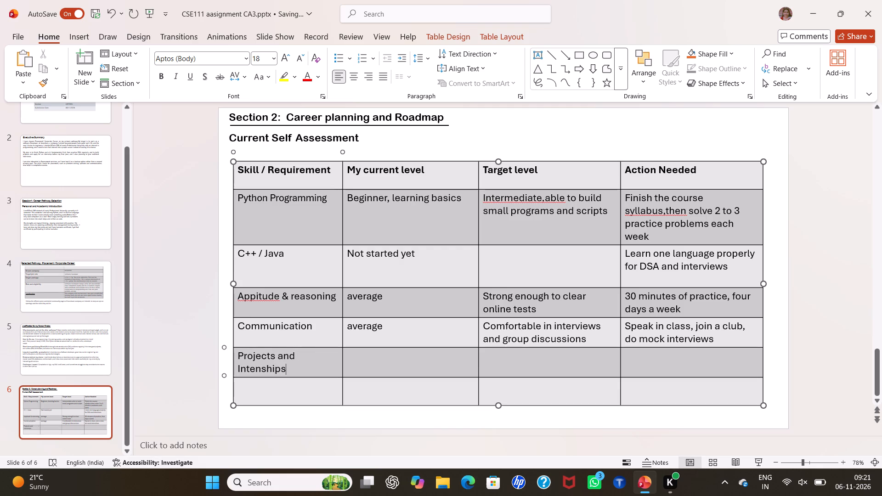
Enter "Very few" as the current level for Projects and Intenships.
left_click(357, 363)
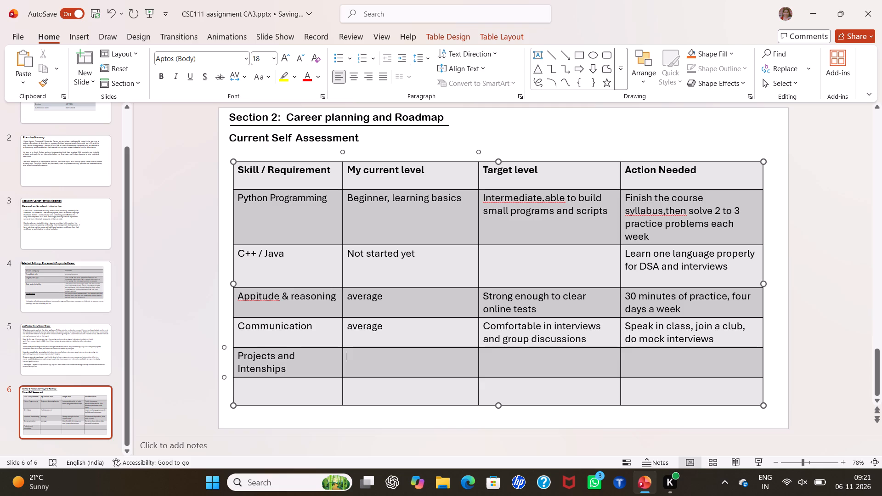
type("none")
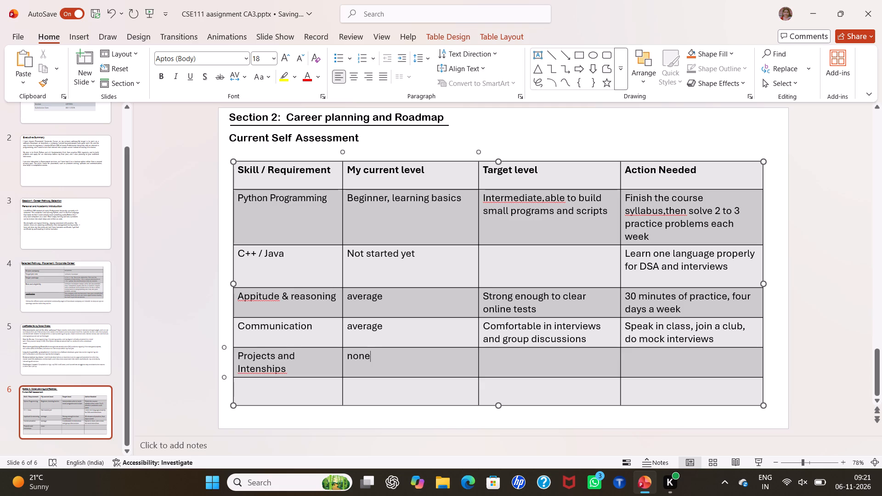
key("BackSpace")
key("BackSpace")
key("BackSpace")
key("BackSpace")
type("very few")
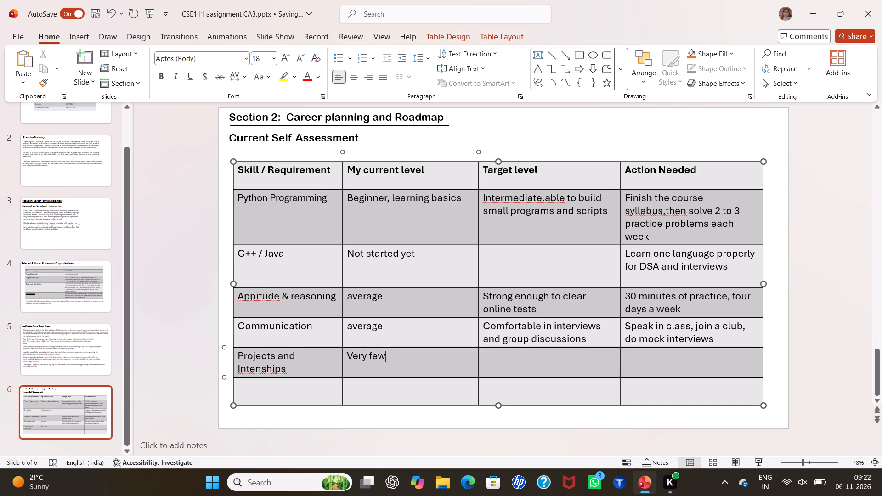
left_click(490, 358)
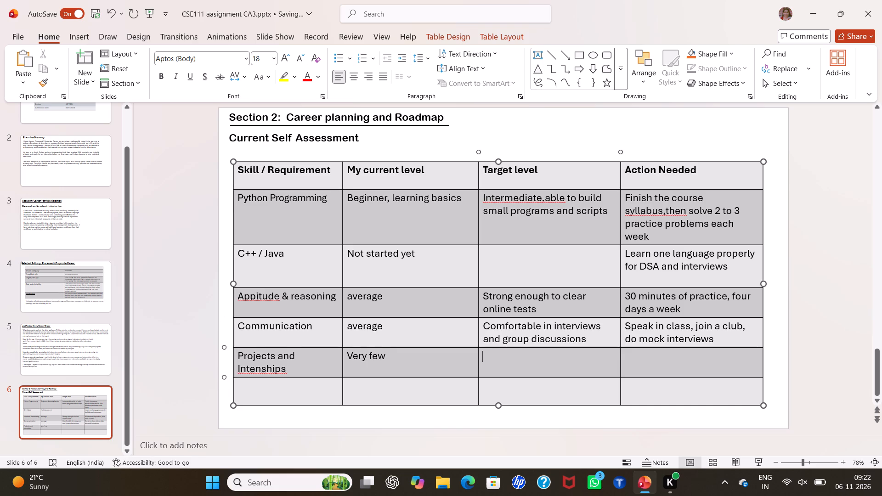
Change the current level for Projects and Intenships to "none".
left_click(394, 360)
key("BackSpace")
key("BackSpace")
key("BackSpace")
key("BackSpace")
key("BackSpace")
key("BackSpace")
key("BackSpace")
key("BackSpace")
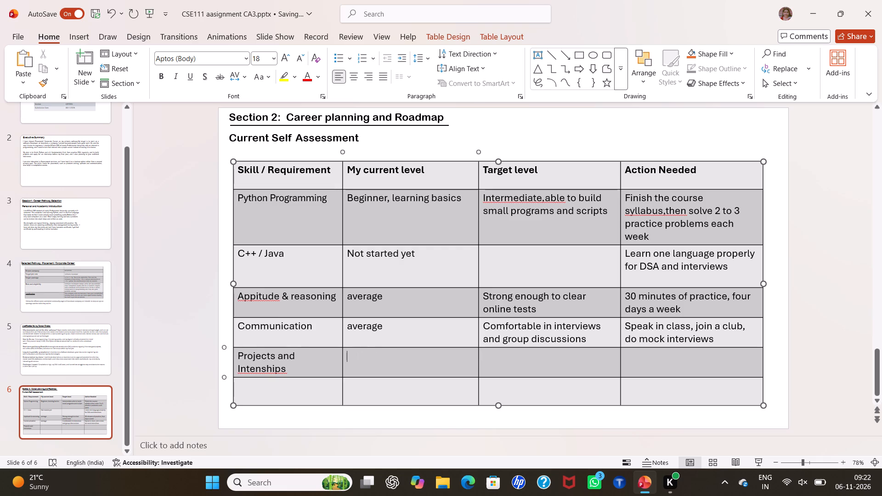
type("none")
Enter "Atleast 2 projects and 1 intenship" as the target level for Projects and Intenships.
left_click(491, 358)
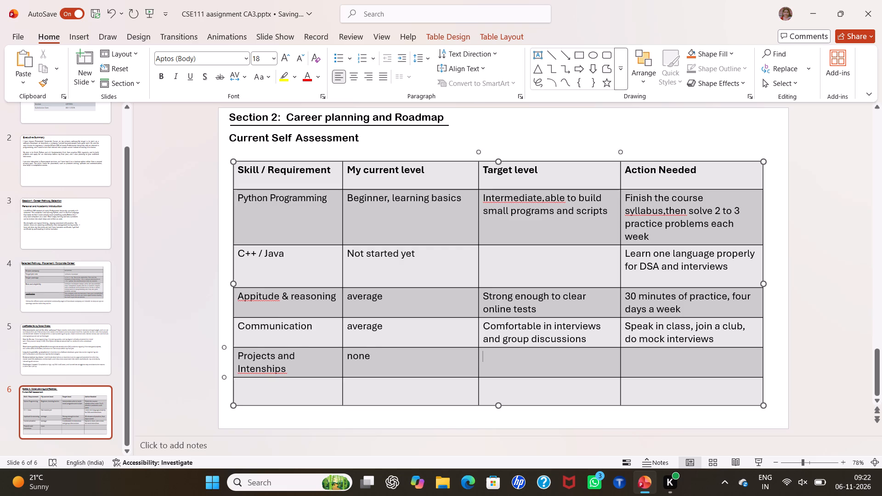
key("shift+a")
key("y")
key("BackSpace")
type("tleast")
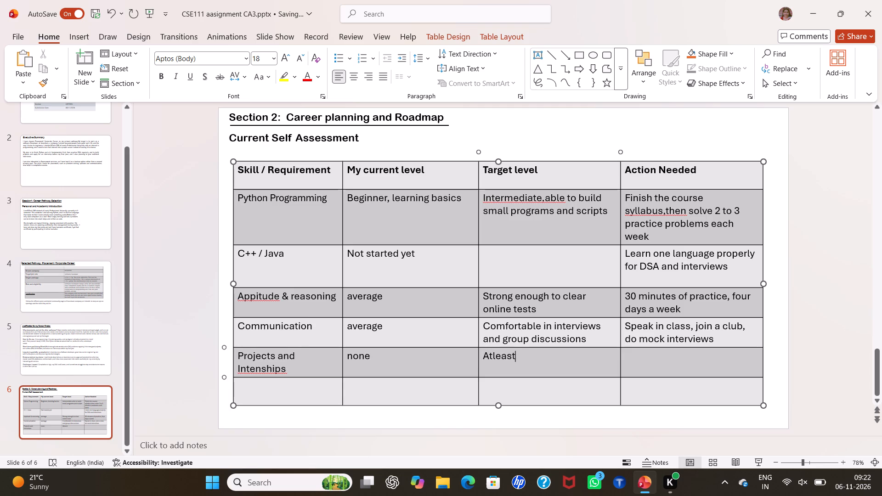
key("space")
key("e")
key("BackSpace")
type("2 projects")
key("space")
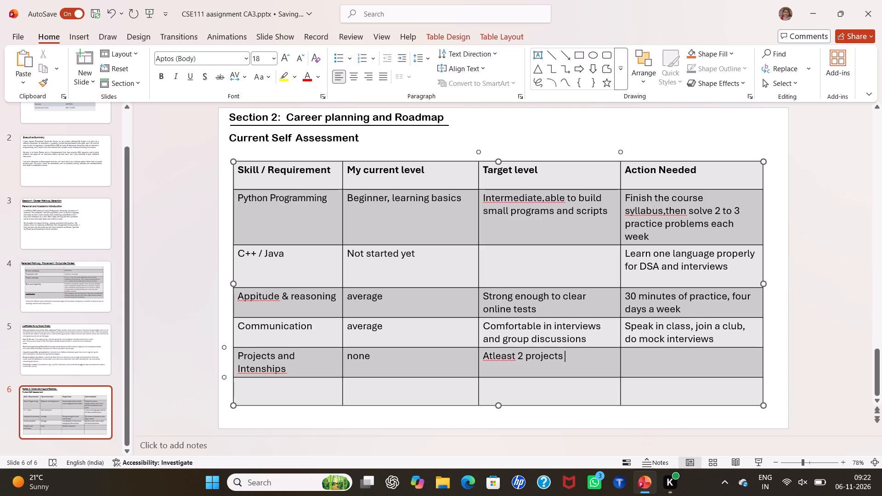
type("and 1")
key("space")
type("intenship")
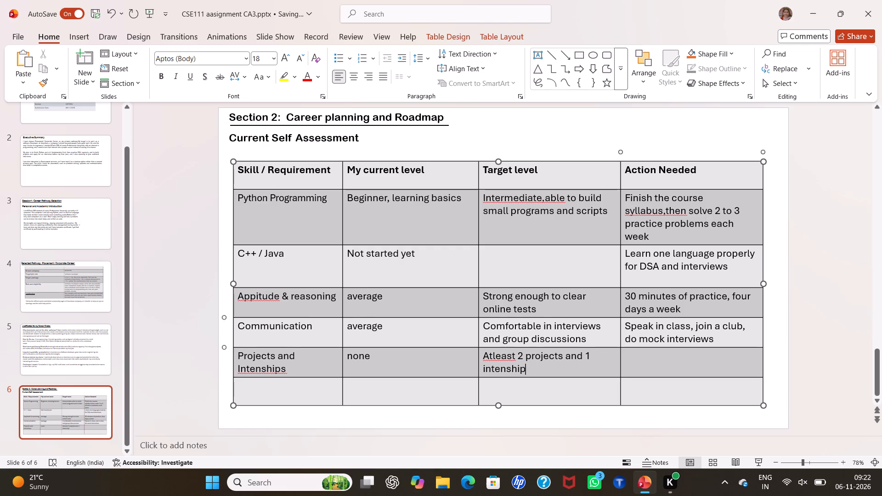
Enter "Build projects using skills as I learn them" as the action needed for Projects and Intenships.
left_click(650, 354)
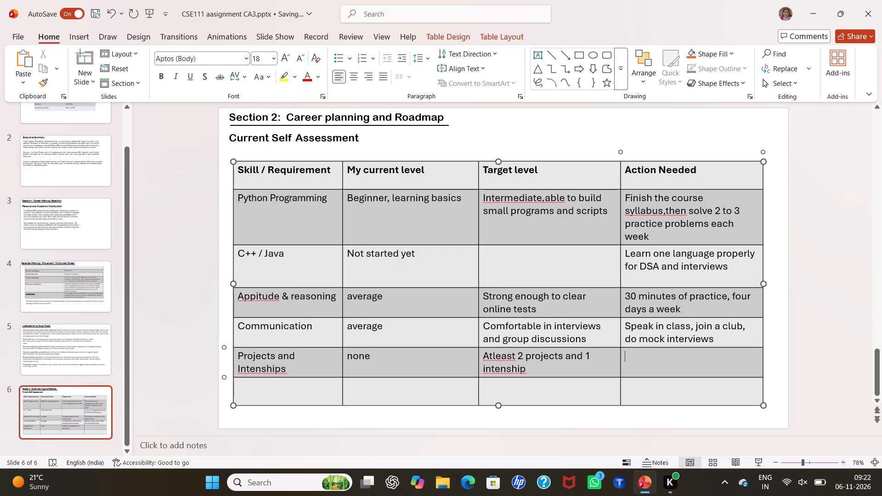
type("Build pro")
type("hects")
key("BackSpace")
key("BackSpace")
key("BackSpace")
key("BackSpace")
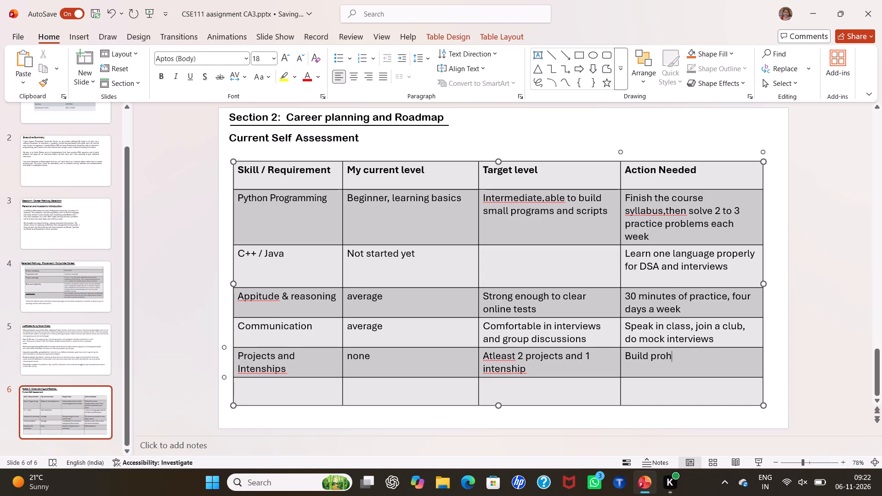
key("BackSpace")
type("jects")
key("space")
type("using skills")
key("space")
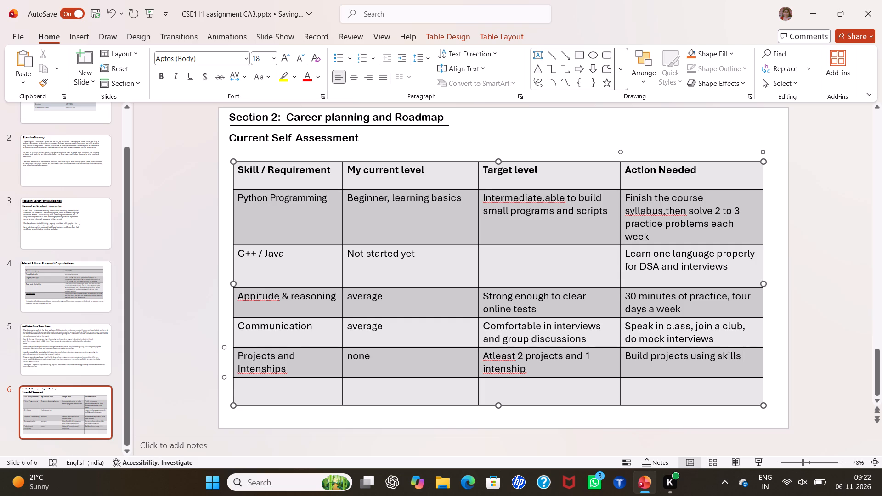
type("as i lean")
key("BackSpace")
type("rn")
key("space")
type("the")
key("m")
Move the skills table slightly up and to the left on the slide, beneath the Current Self Assessment heading.
left_click(330, 392)
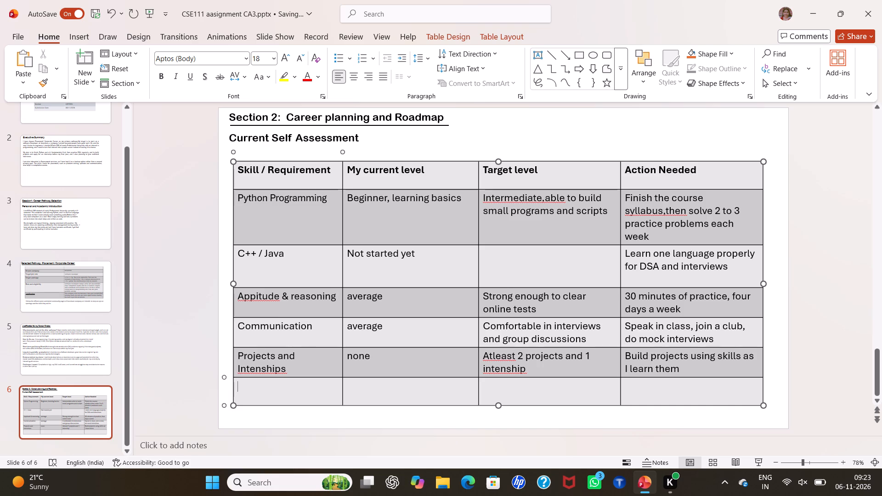
double_click(235, 378)
left_click_drag(235, 378, 245, 368)
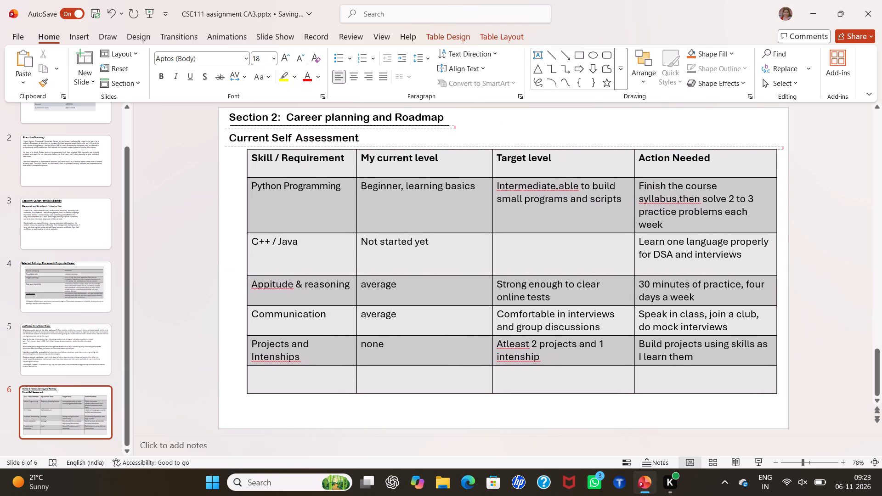
left_click_drag(245, 368, 237, 369)
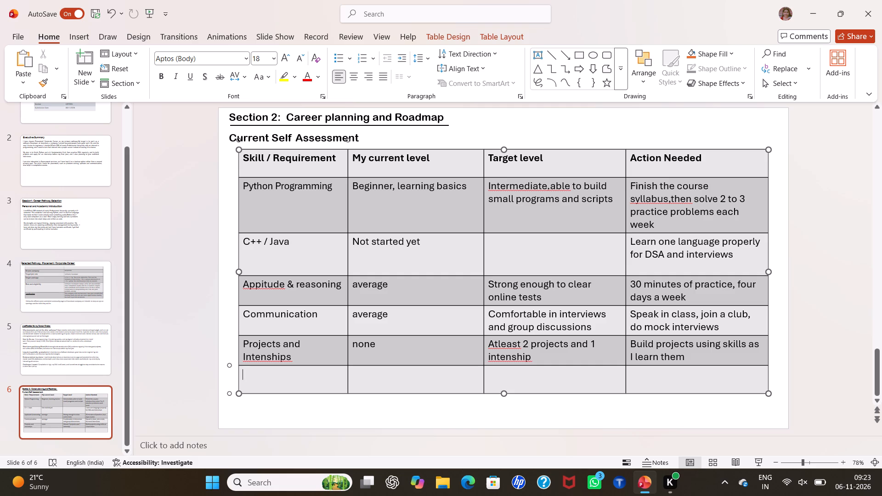
left_click(239, 366)
double_click(239, 366)
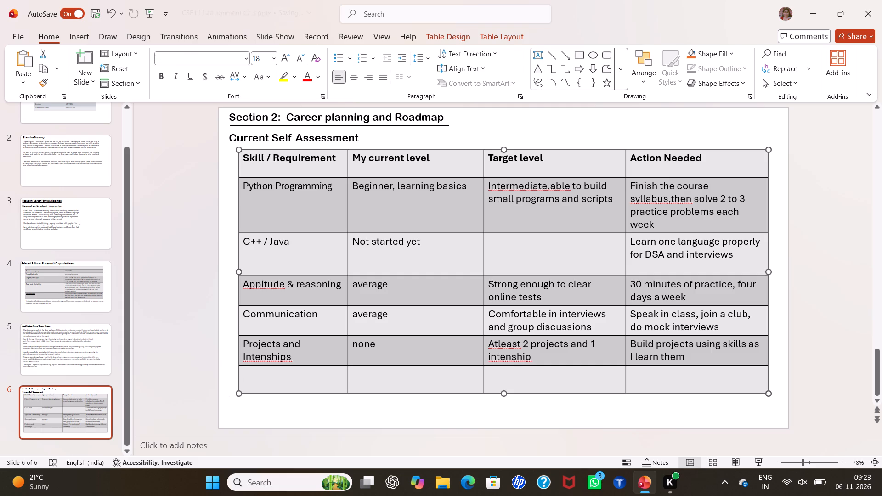
left_click_drag(239, 366, 243, 365)
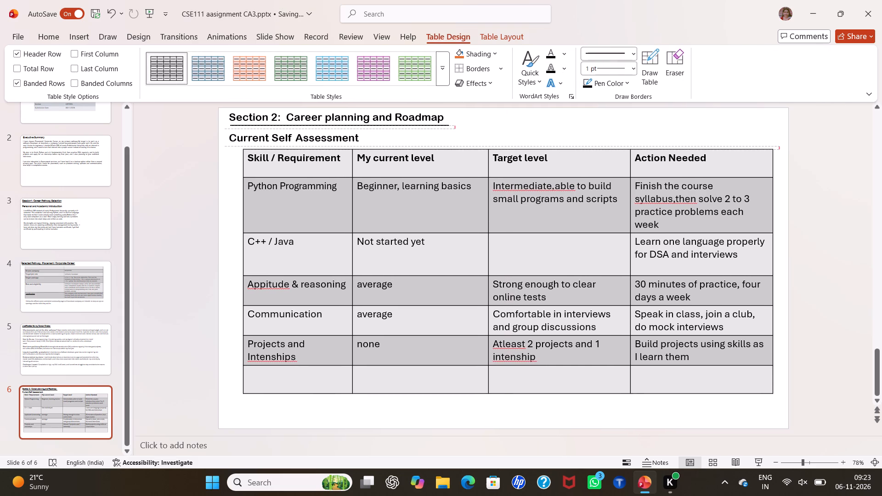
left_click_drag(243, 365, 233, 369)
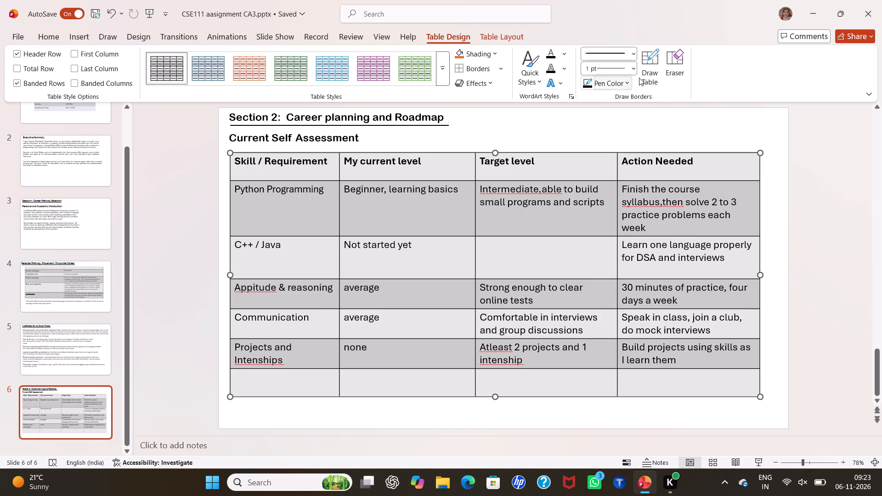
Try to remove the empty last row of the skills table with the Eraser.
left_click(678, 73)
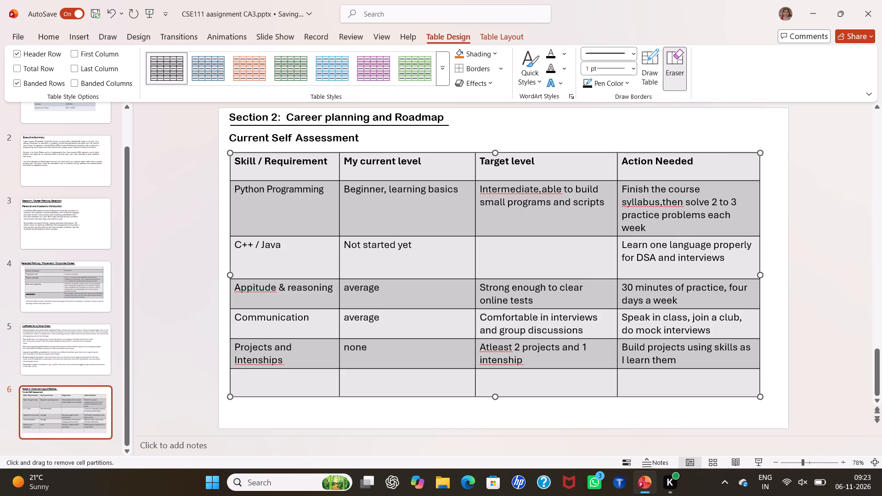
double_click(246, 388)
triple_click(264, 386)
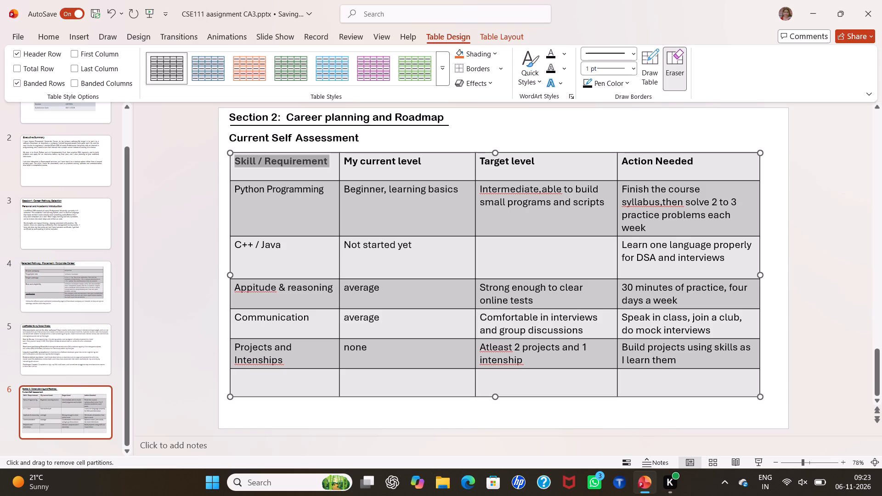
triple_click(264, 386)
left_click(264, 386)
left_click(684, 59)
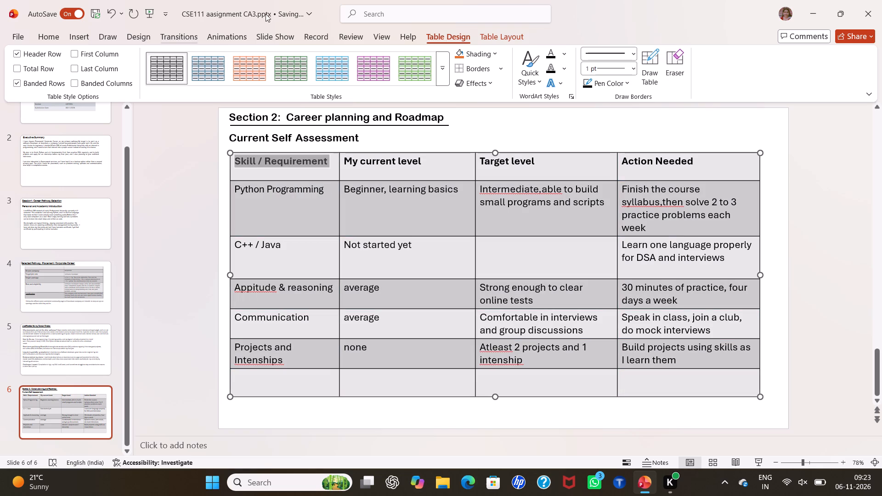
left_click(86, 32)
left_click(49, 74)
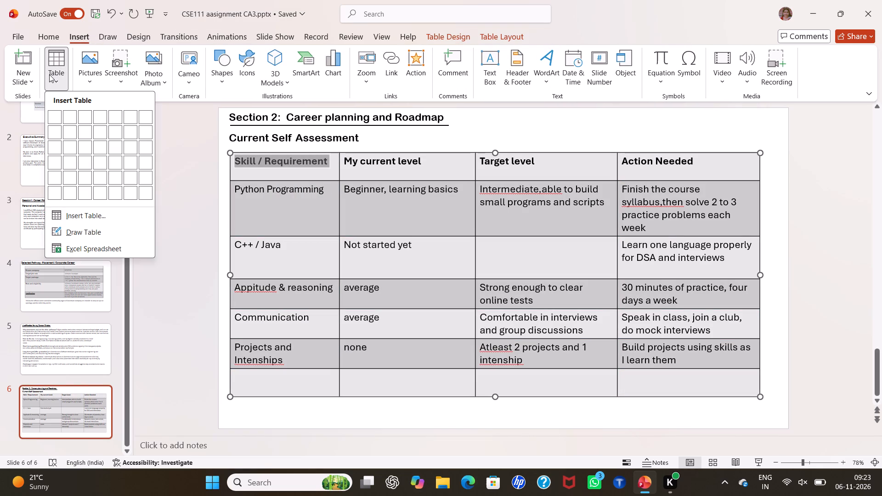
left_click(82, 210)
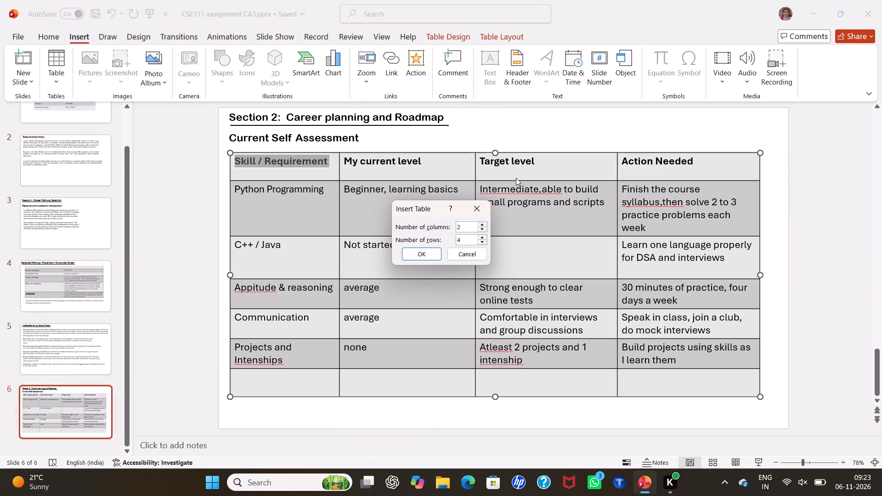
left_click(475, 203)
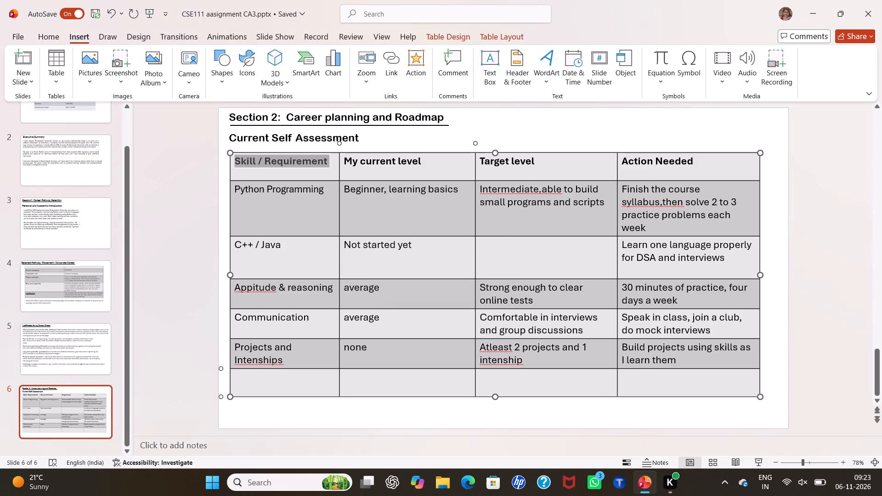
Widen the Skill / Requirement column so that "Projects and Intenships" fits on one line.
triple_click(466, 387)
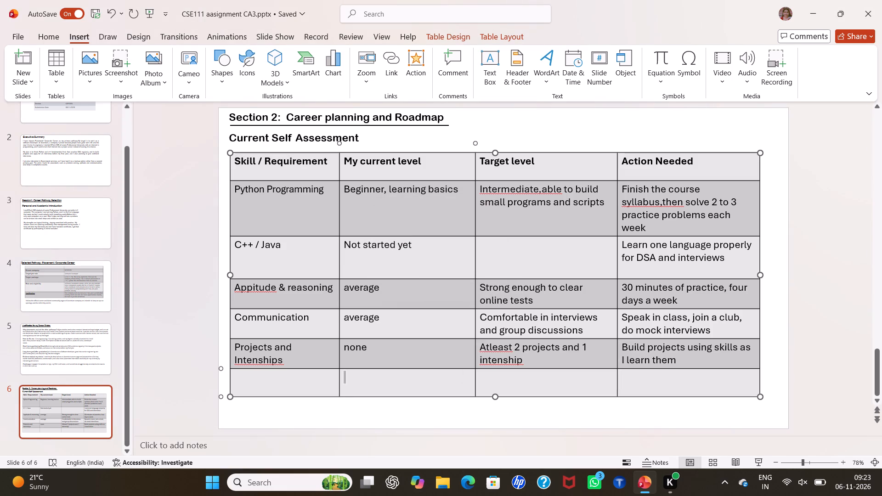
double_click(340, 369)
double_click(340, 369)
left_click(340, 369)
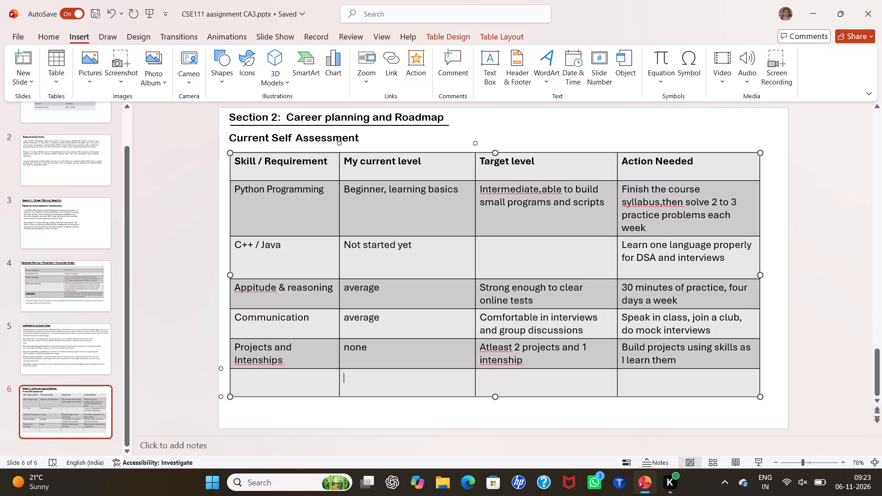
double_click(340, 369)
double_click(339, 370)
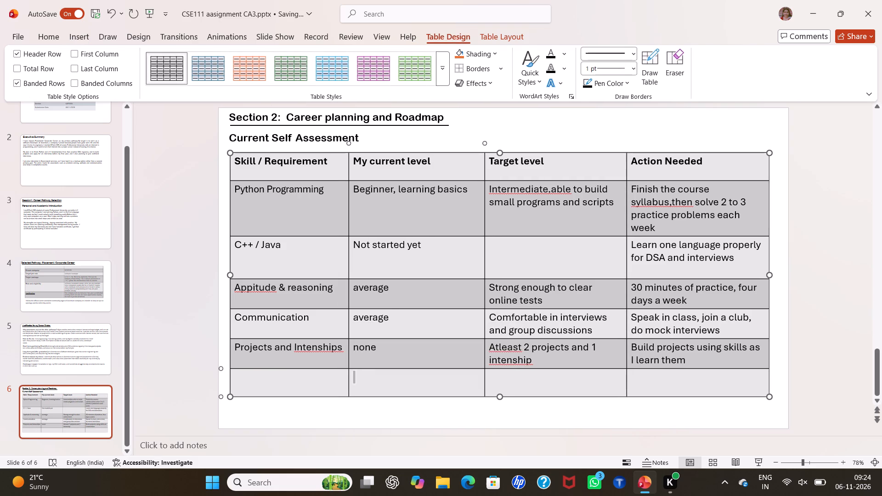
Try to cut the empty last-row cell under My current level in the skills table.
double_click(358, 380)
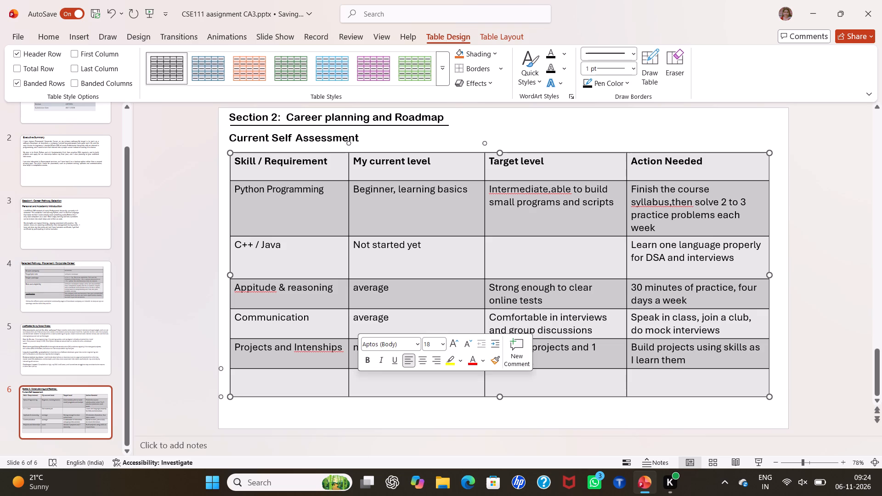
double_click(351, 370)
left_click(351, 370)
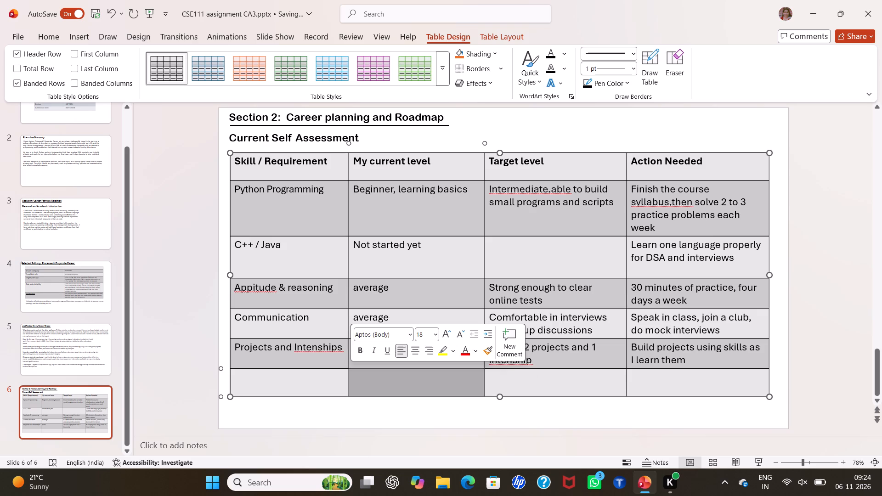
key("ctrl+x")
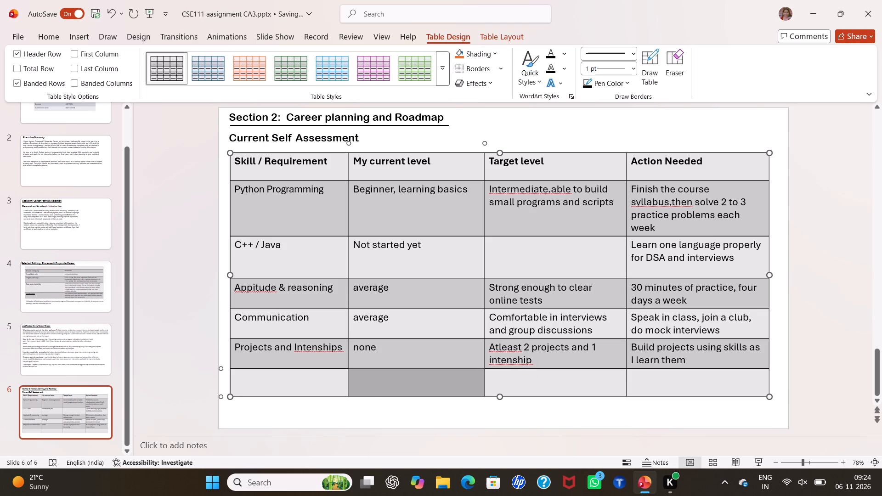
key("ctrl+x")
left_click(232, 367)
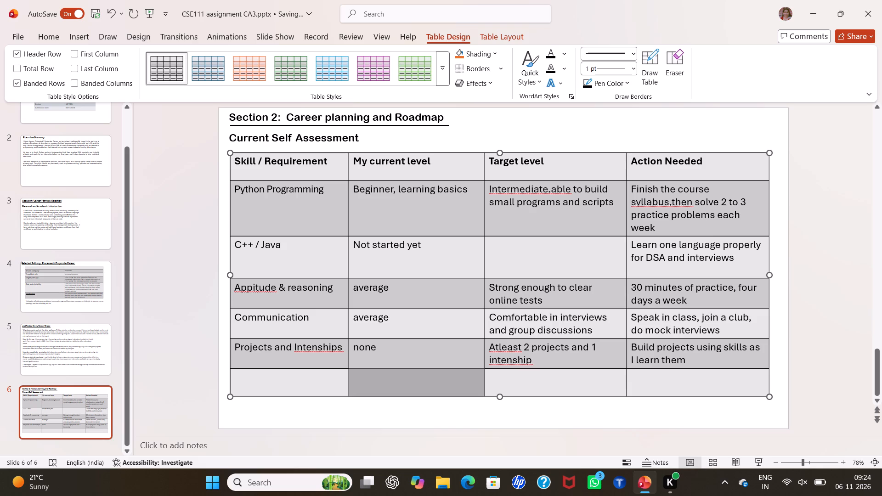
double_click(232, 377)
Resize the skills table by its corners to make it slightly shorter while keeping its width.
left_click(231, 397)
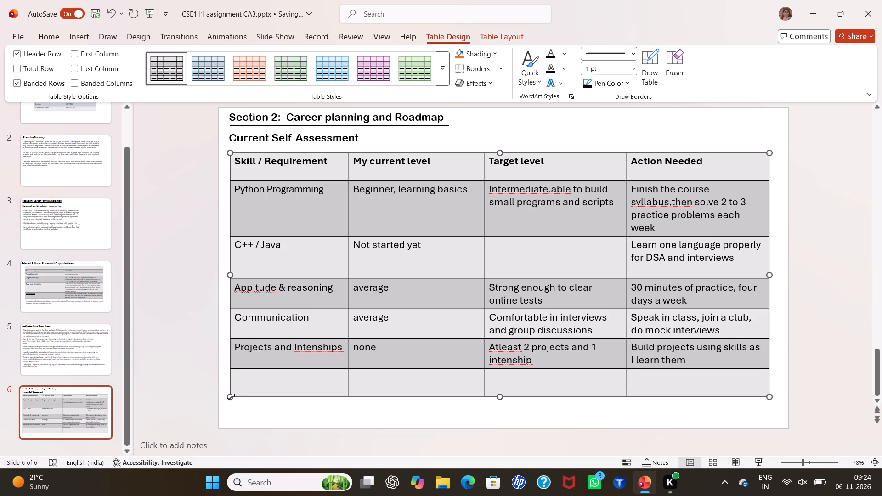
left_click_drag(231, 397, 232, 394)
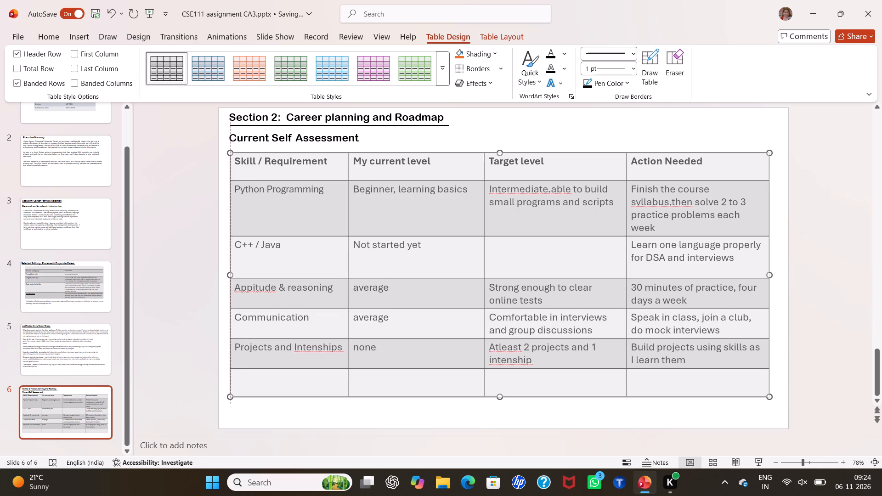
left_click_drag(232, 394, 229, 369)
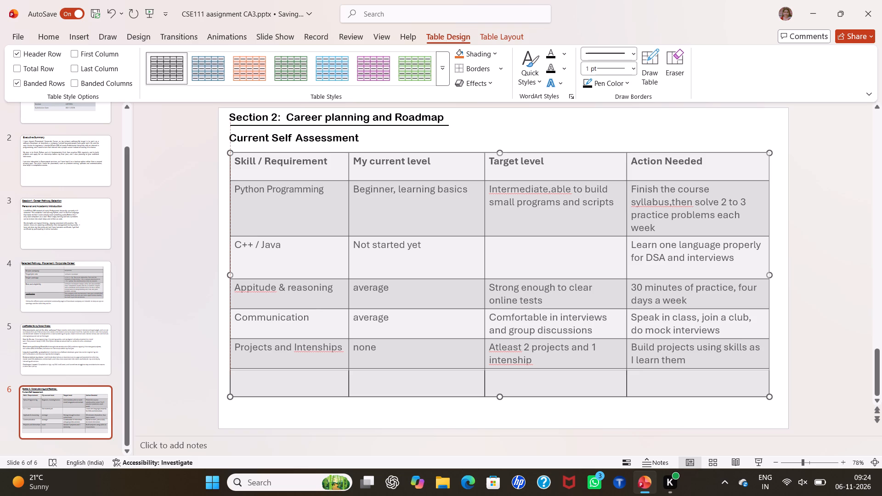
left_click_drag(229, 369, 230, 394)
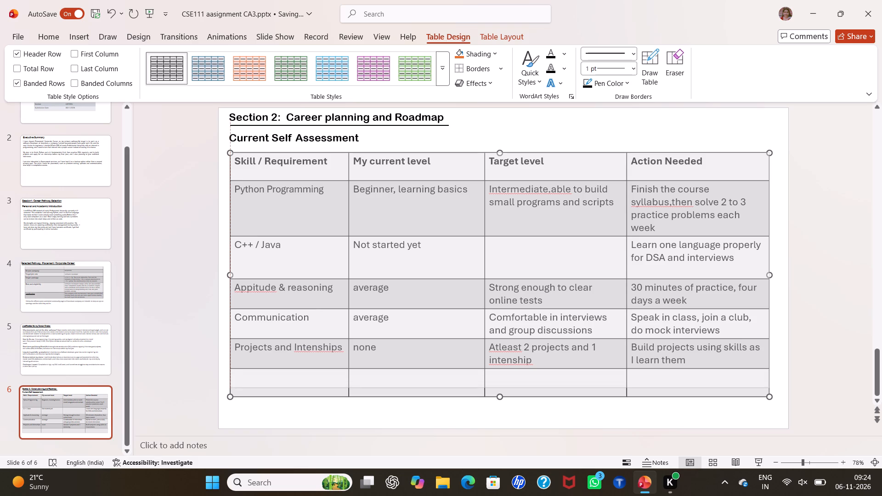
left_click_drag(230, 394, 231, 391)
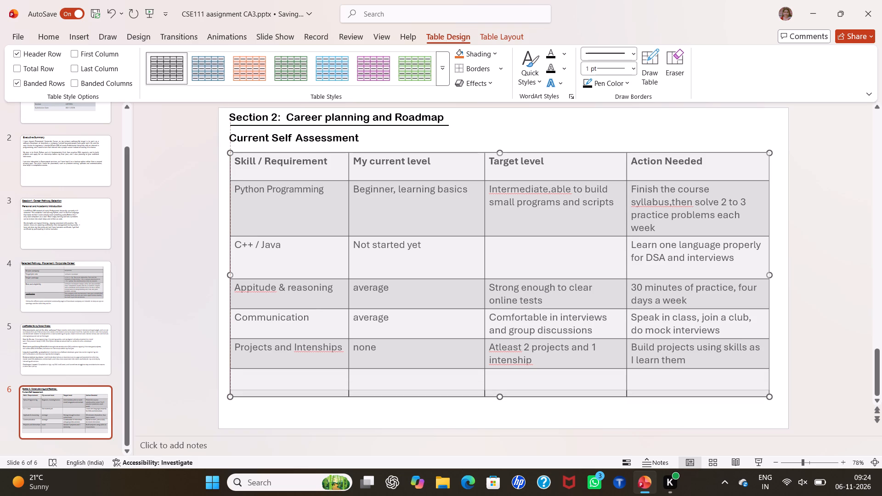
left_click_drag(231, 391, 231, 370)
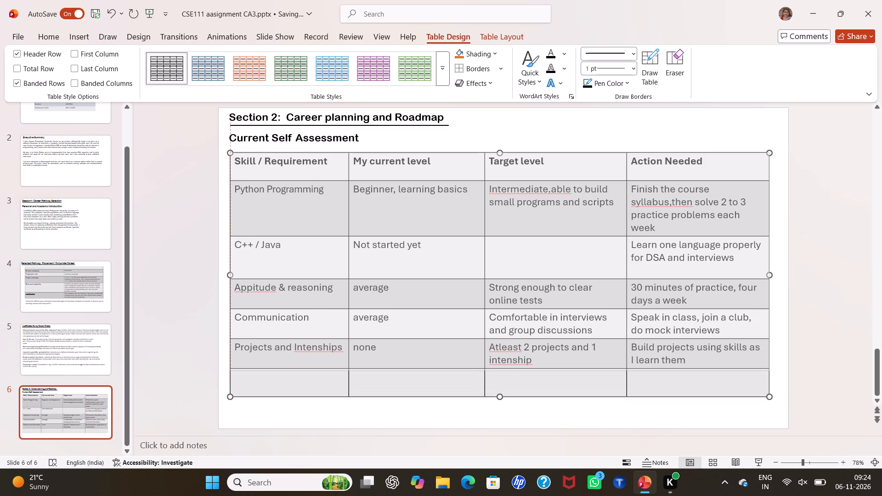
left_click_drag(231, 370, 231, 366)
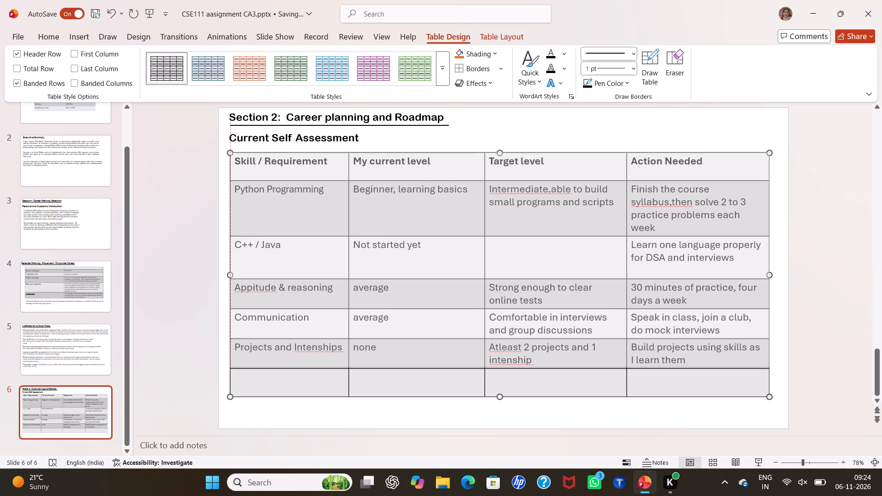
left_click_drag(231, 366, 225, 371)
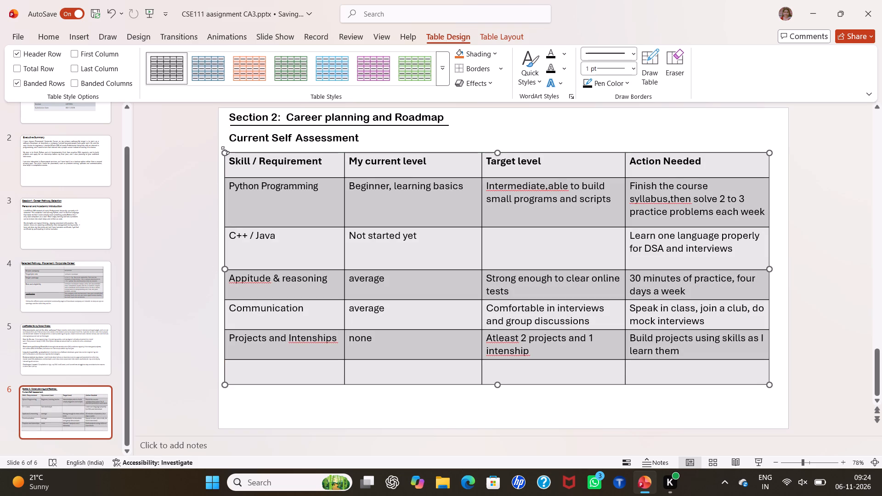
left_click_drag(225, 150, 231, 149)
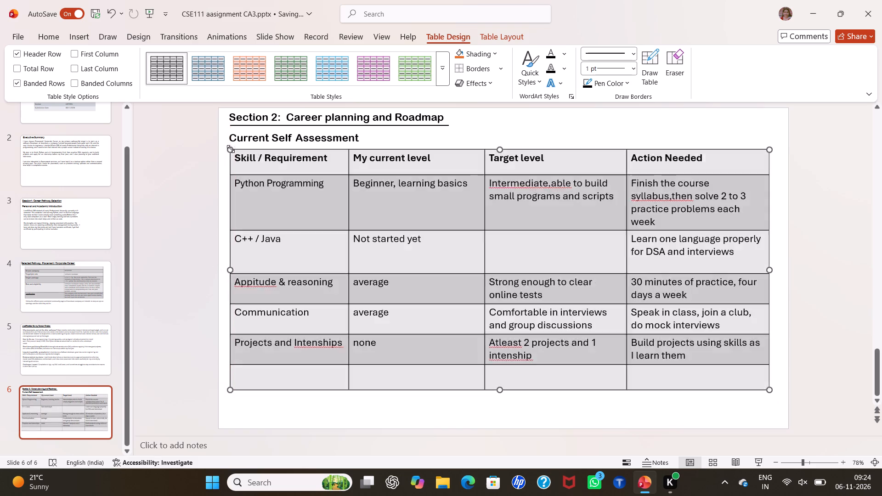
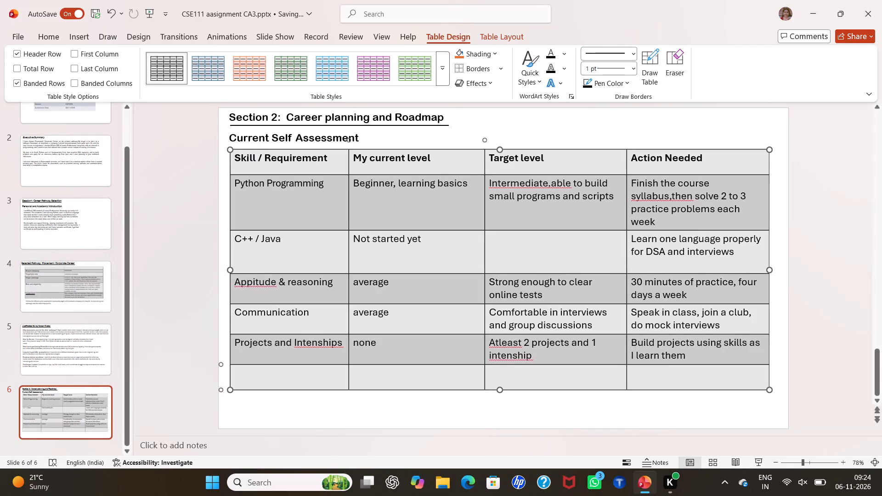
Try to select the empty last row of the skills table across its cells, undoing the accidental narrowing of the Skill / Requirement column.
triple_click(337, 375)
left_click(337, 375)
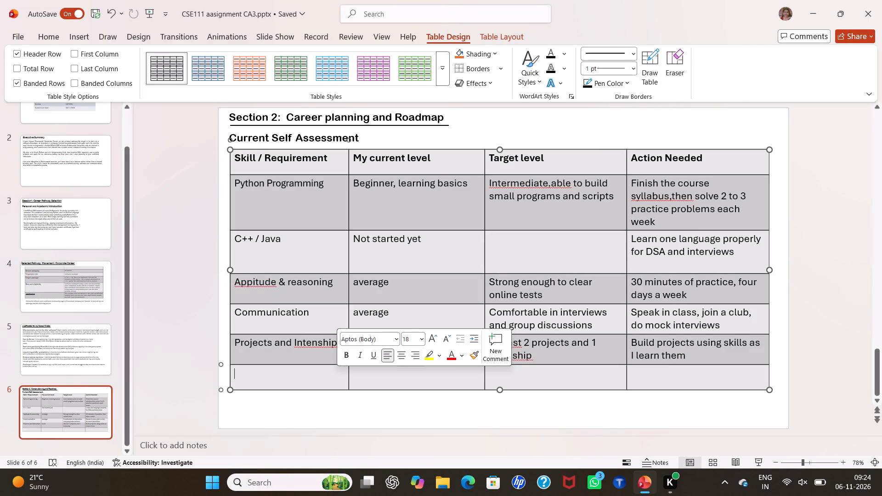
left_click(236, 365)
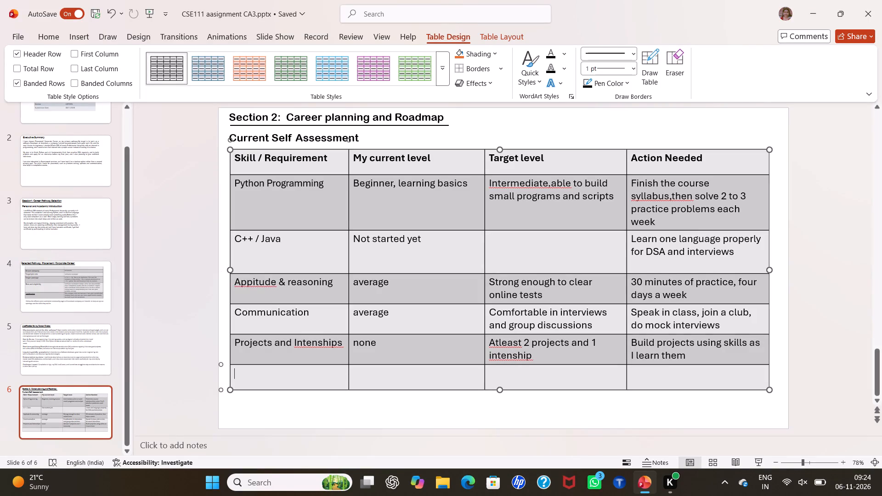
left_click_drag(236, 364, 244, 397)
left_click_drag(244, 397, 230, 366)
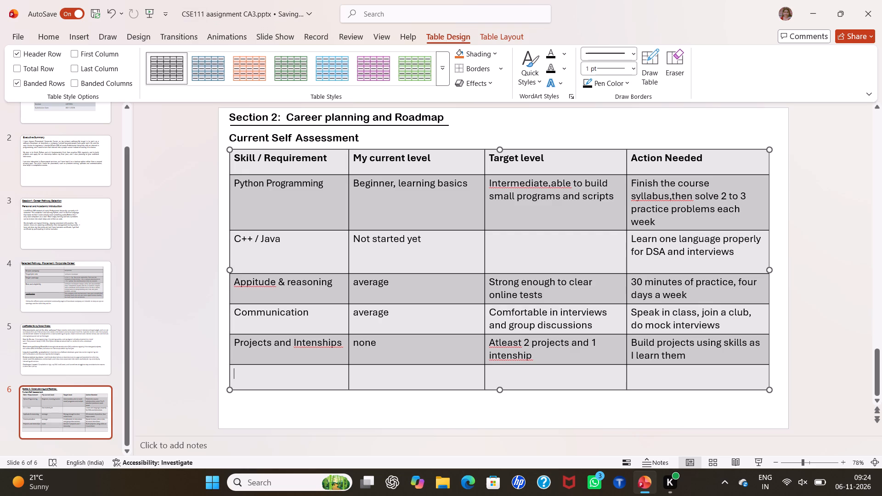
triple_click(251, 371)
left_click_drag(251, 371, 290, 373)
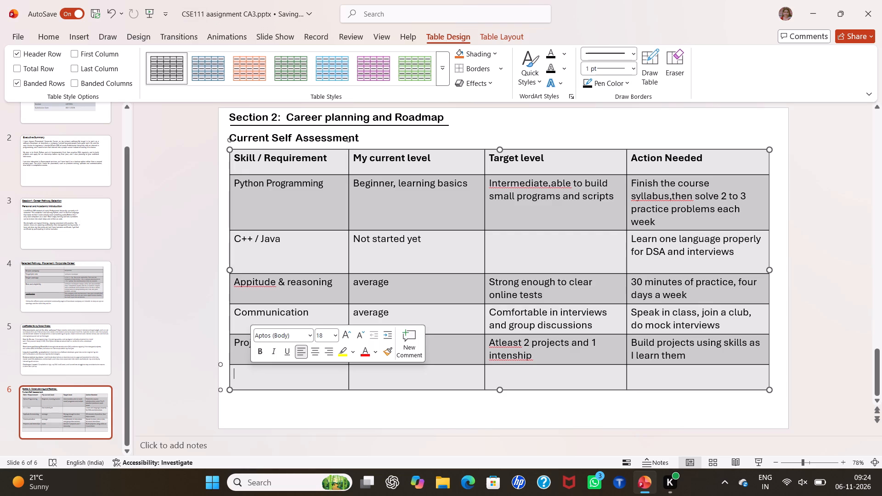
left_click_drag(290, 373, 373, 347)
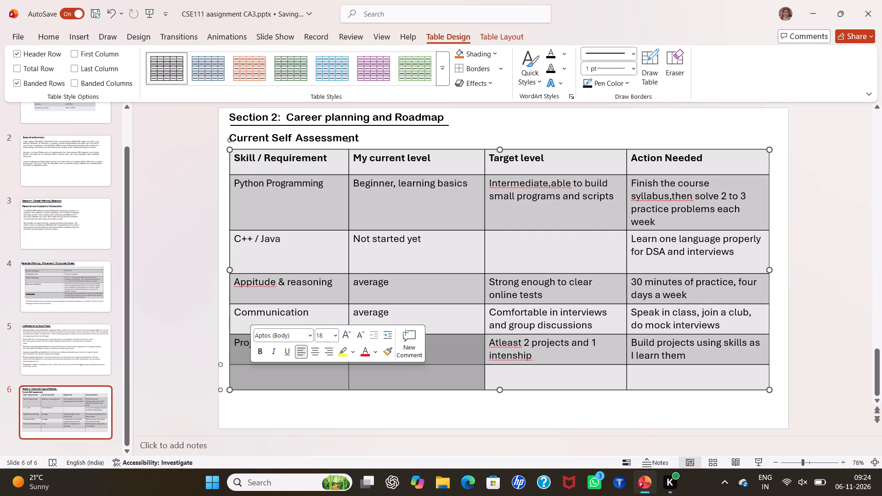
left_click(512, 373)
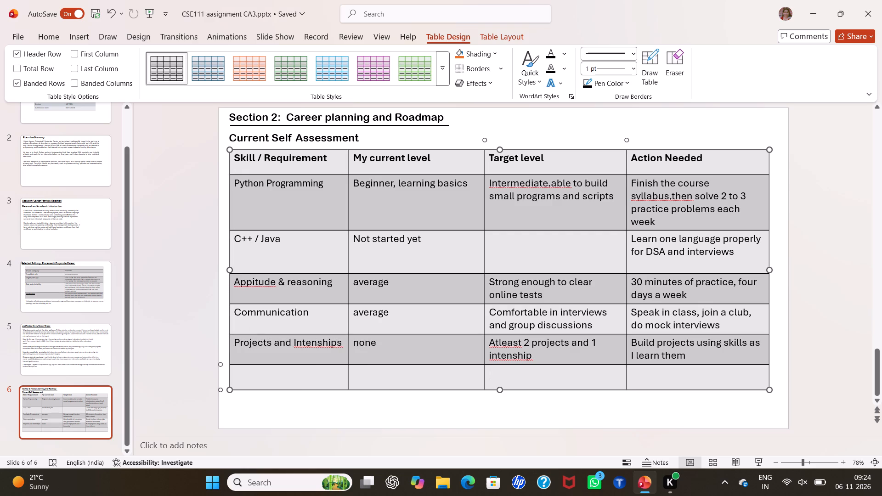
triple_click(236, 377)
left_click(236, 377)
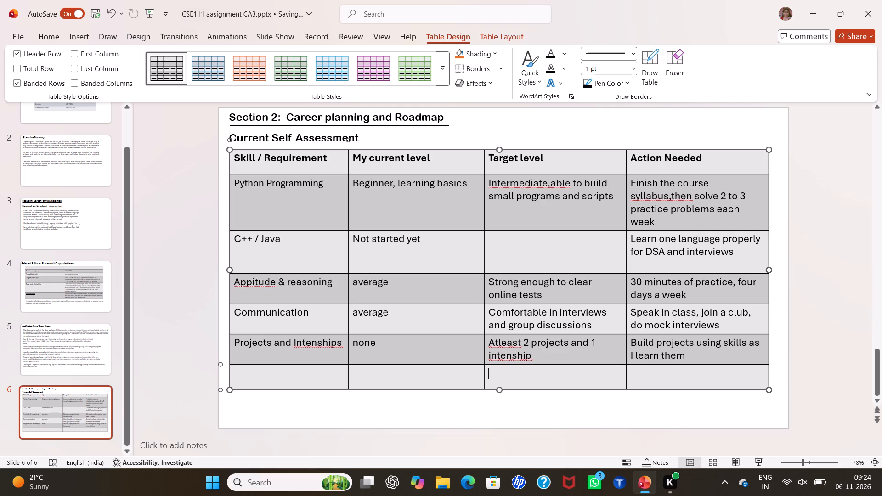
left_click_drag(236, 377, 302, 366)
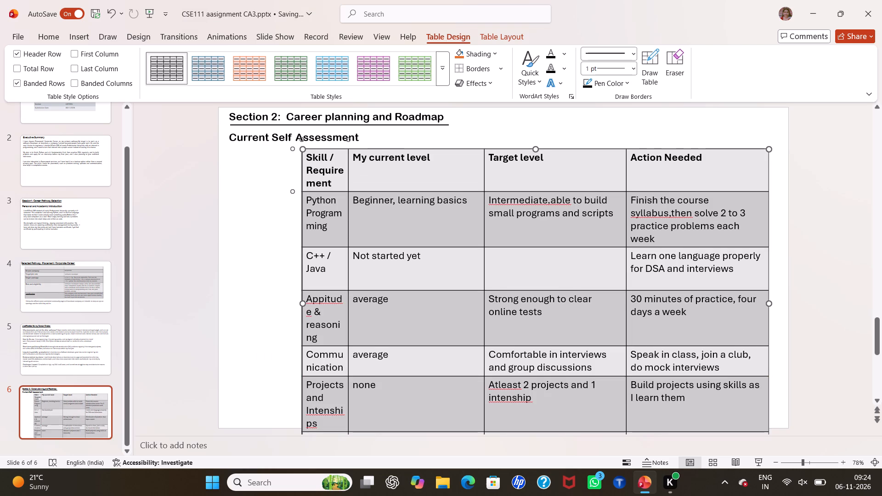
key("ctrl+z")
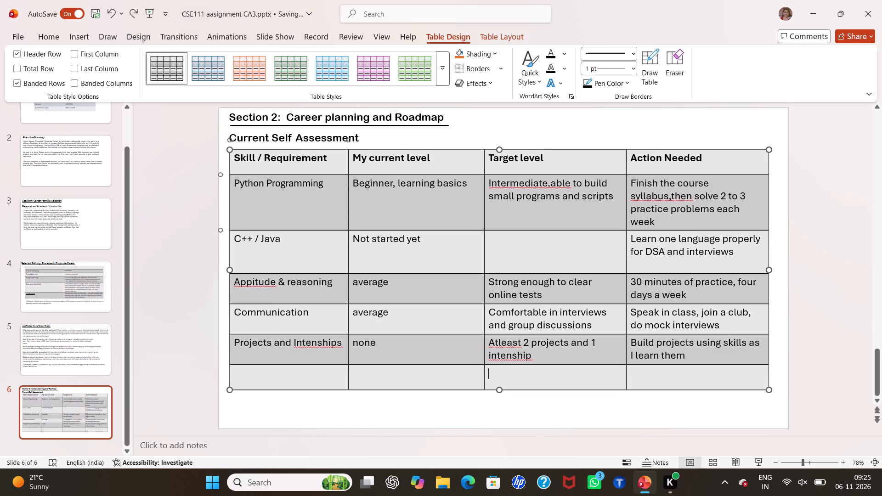
Turn on the Last Column style option for the skills table.
left_click(111, 68)
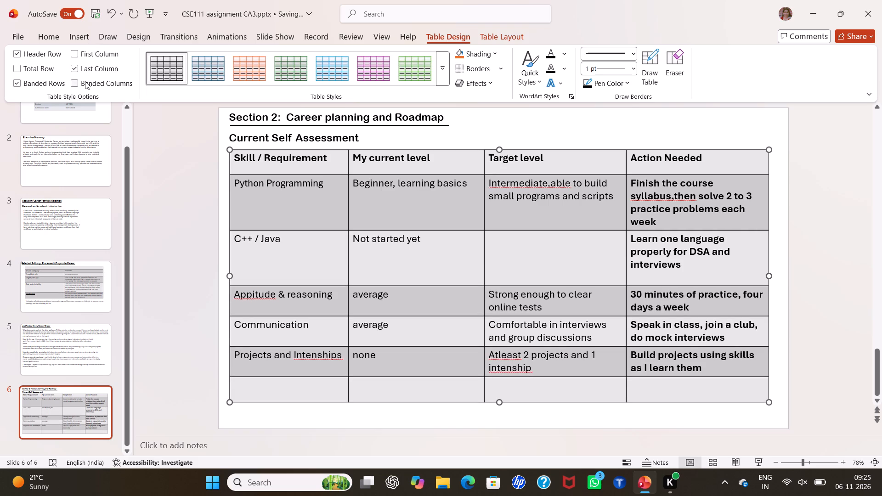
left_click(87, 95)
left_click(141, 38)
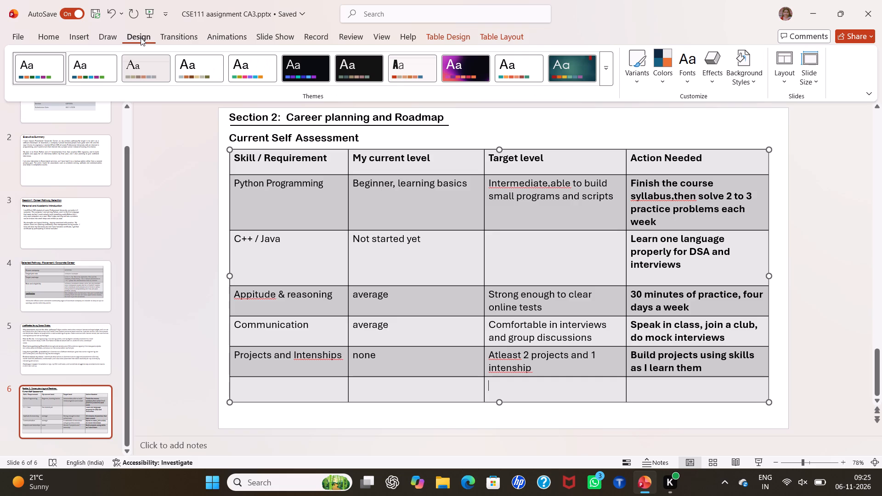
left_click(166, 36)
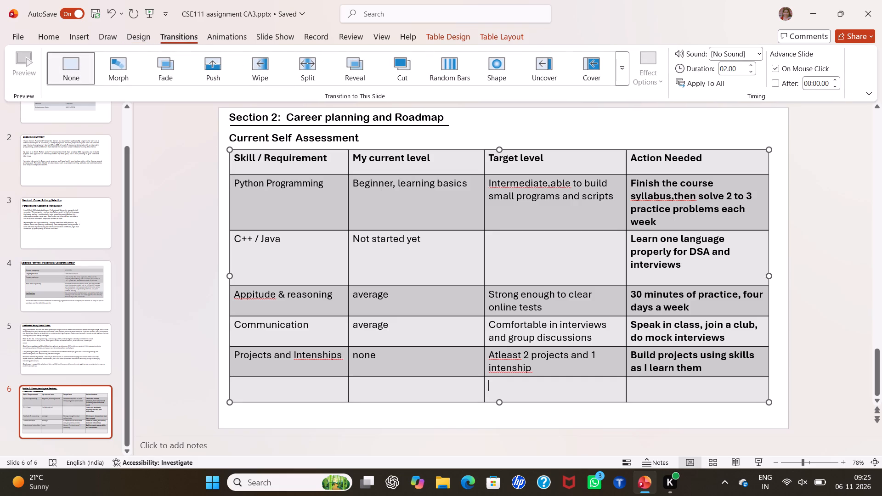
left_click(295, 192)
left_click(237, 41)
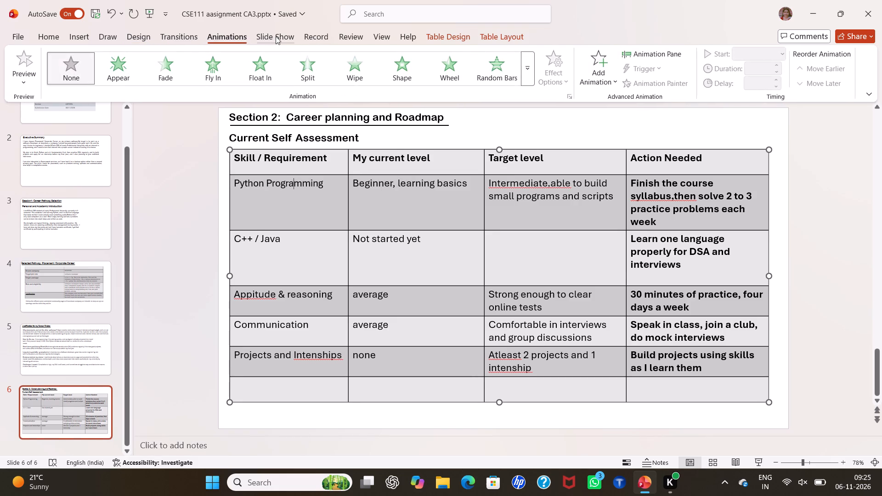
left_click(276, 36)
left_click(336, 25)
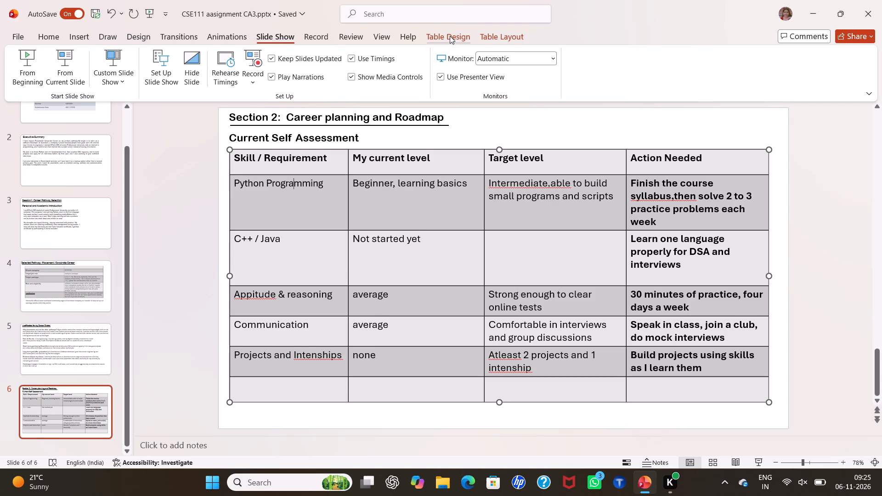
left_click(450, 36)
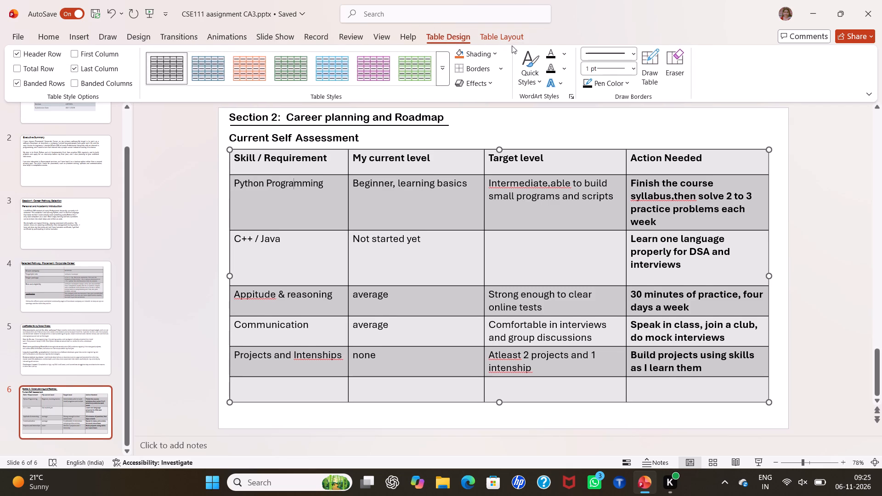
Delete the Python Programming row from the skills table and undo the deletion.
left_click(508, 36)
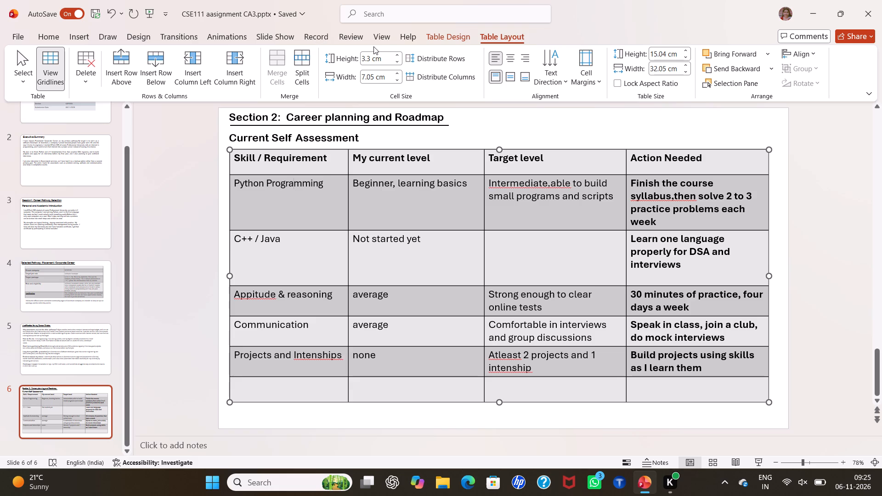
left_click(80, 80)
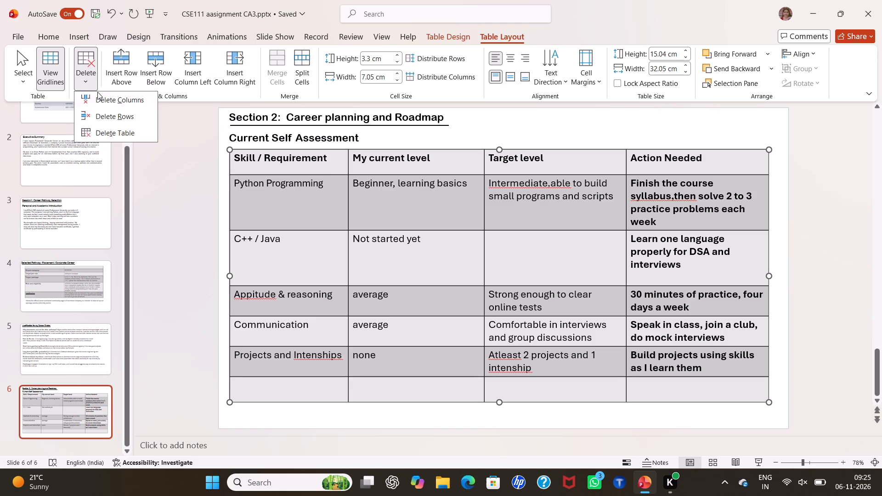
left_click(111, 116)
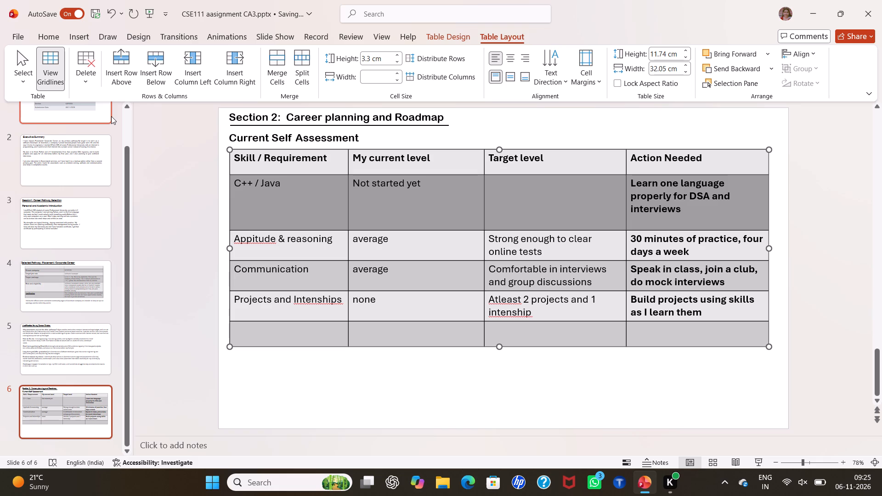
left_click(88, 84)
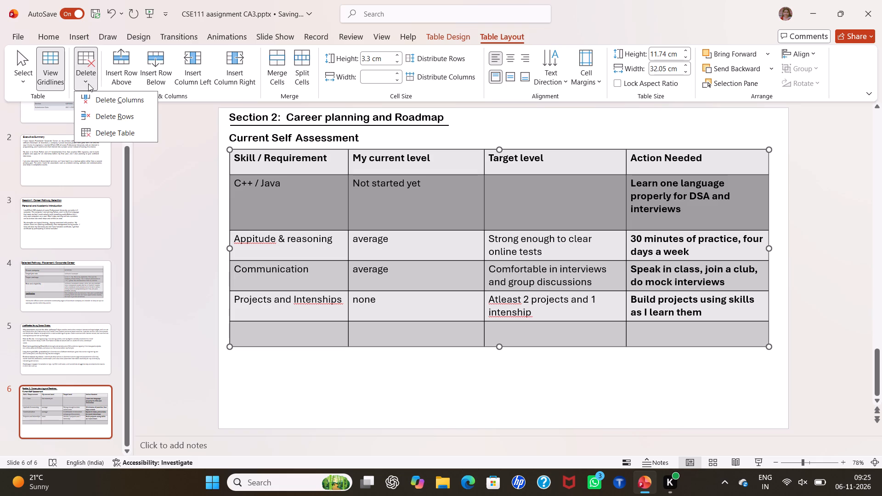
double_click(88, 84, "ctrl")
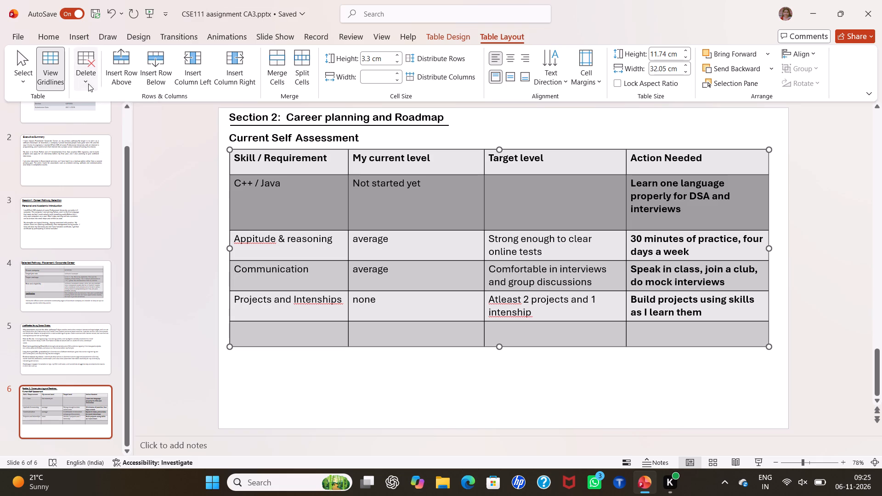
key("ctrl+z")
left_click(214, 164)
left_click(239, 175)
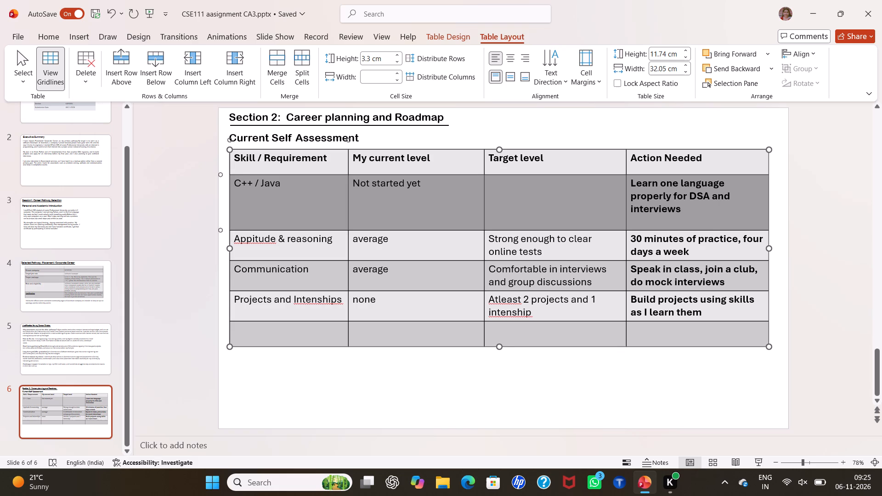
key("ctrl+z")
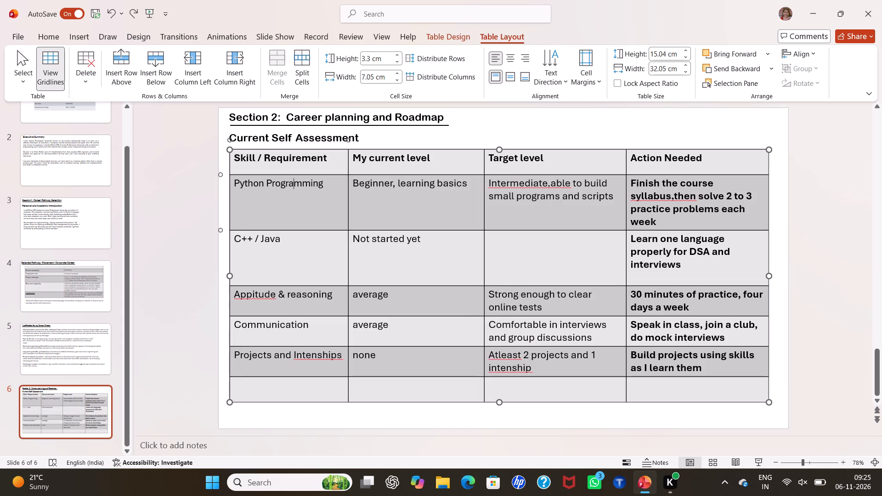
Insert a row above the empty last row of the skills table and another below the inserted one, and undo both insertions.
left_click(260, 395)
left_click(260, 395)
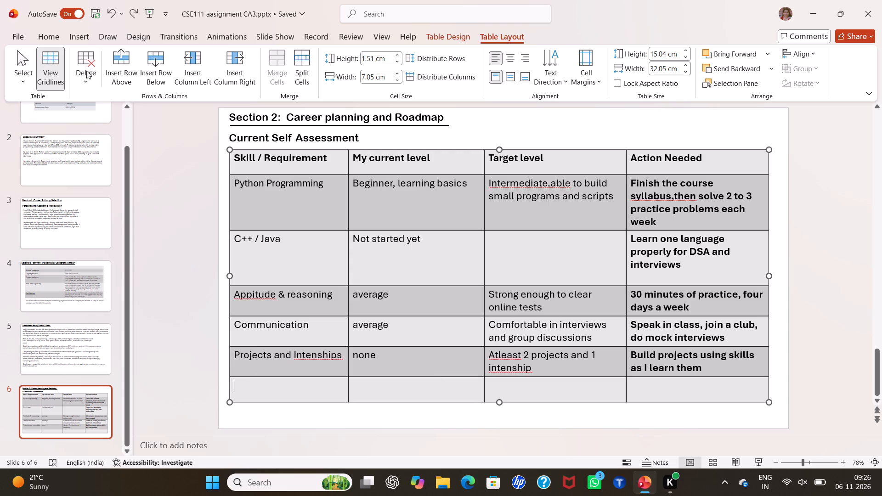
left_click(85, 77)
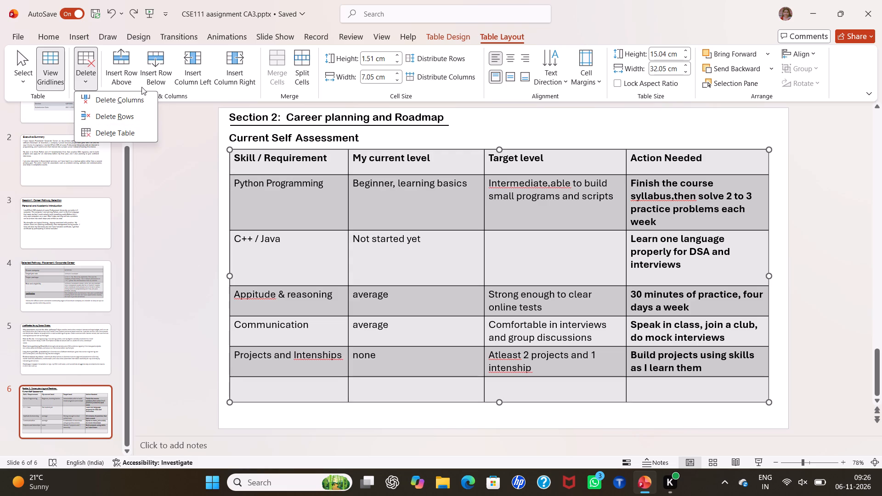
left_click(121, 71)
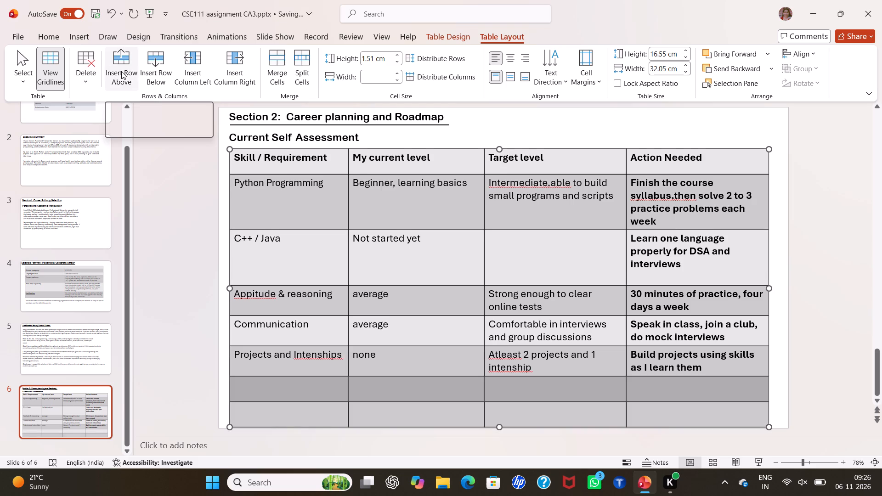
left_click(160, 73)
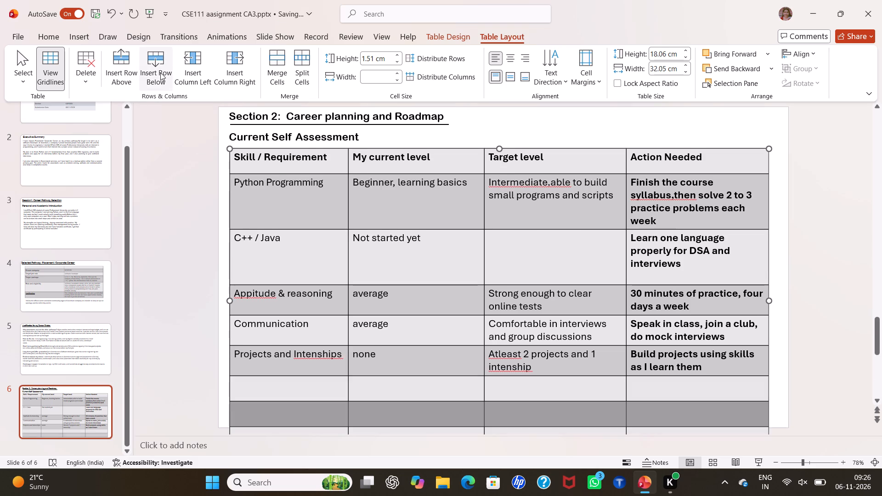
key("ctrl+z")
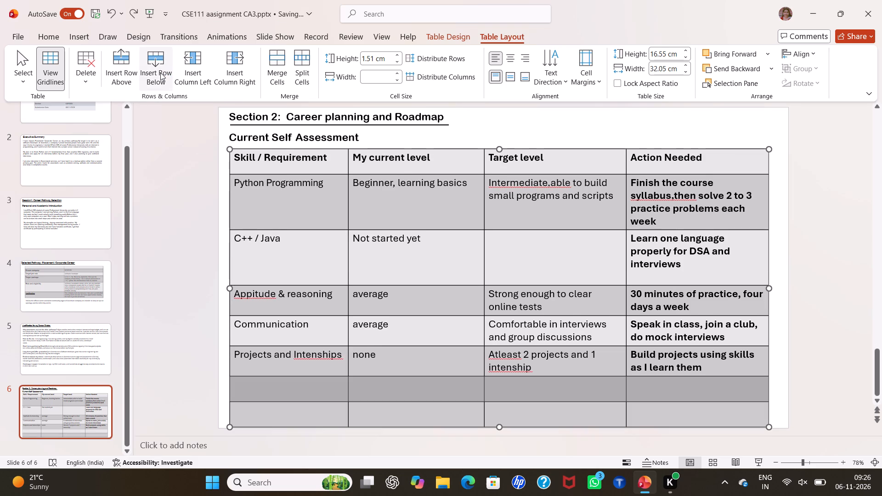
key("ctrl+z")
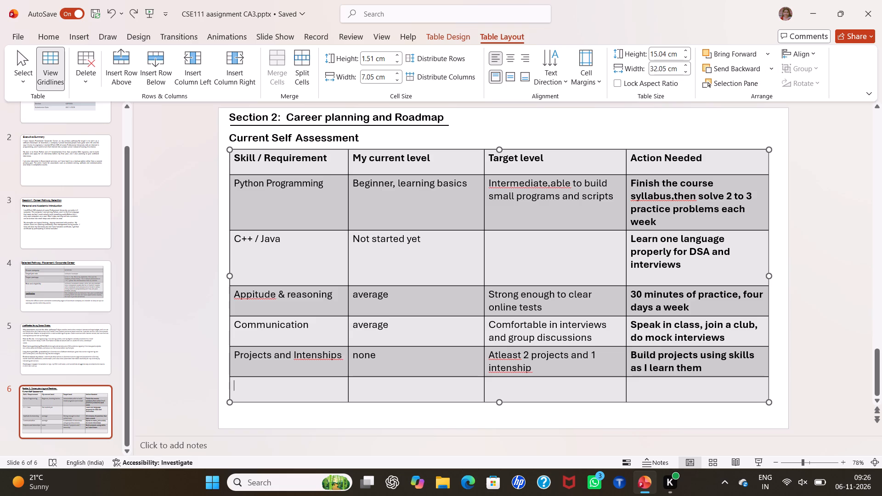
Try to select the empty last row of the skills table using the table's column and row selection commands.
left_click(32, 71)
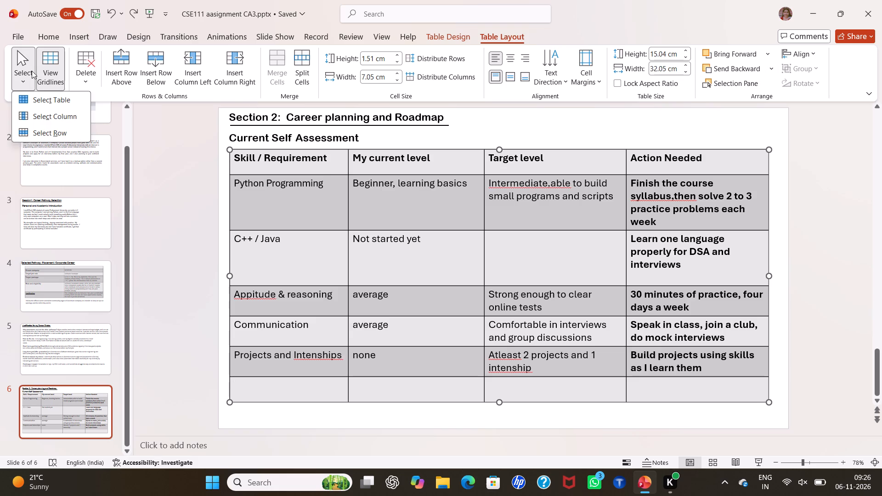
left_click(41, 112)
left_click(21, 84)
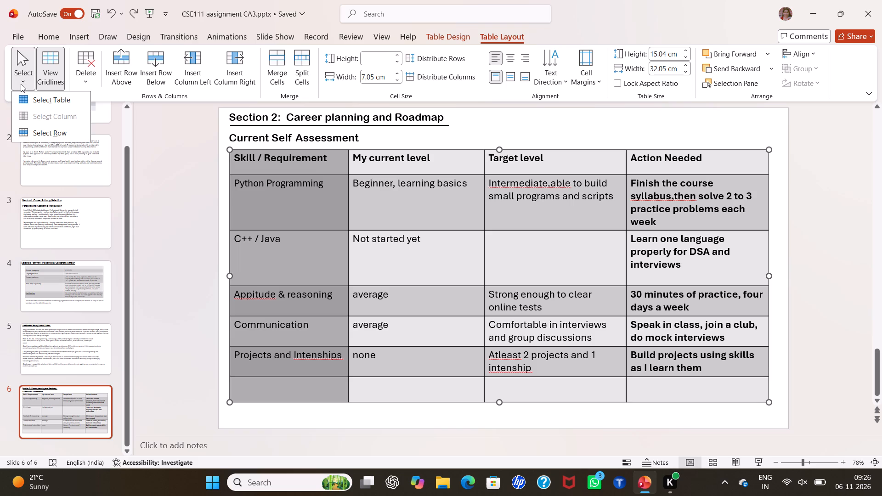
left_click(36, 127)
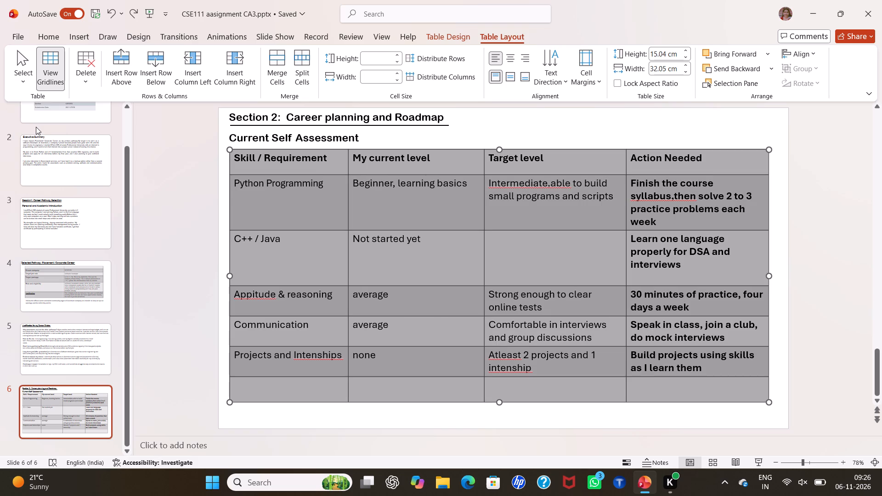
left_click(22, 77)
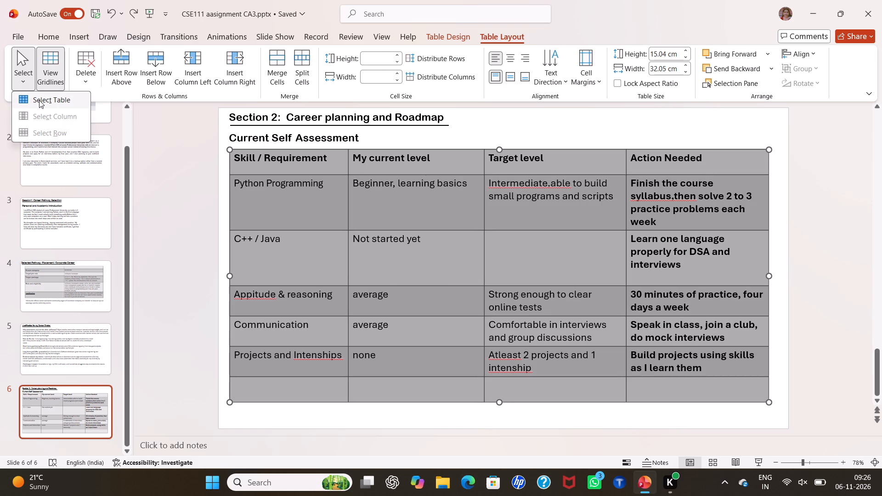
Turn off the gridline display for tables and deselect the skills table.
left_click(57, 73)
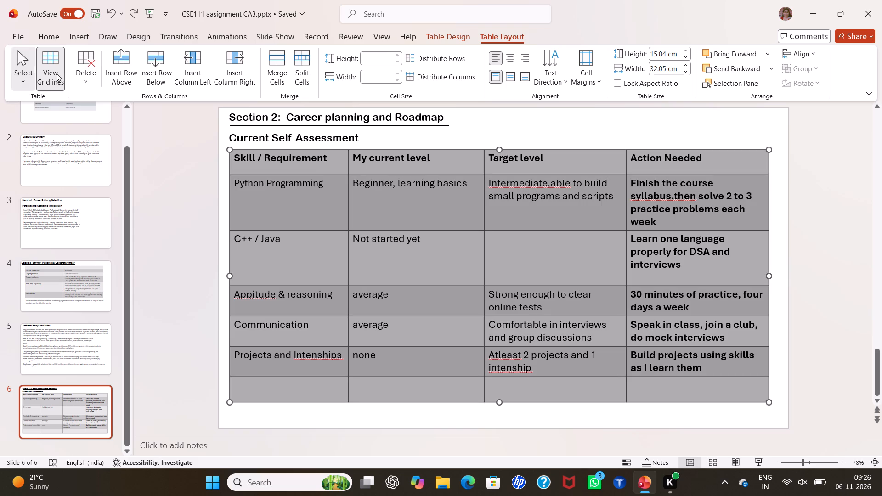
left_click(57, 73)
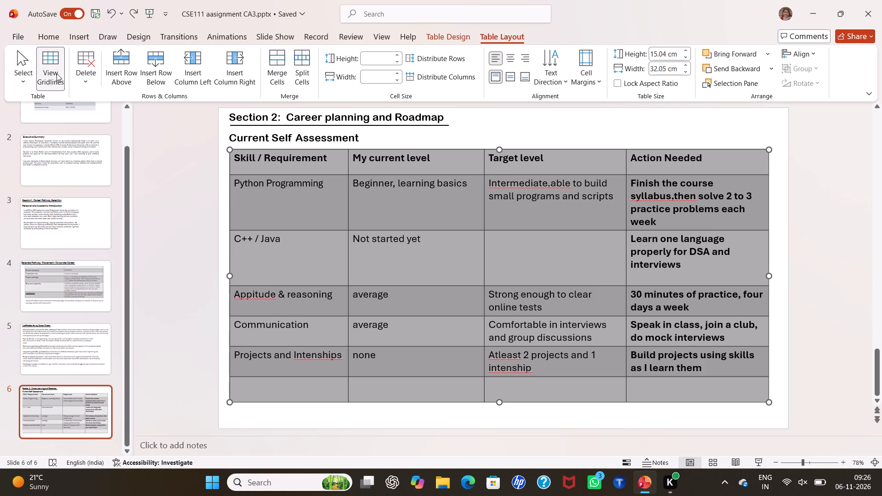
left_click(57, 73)
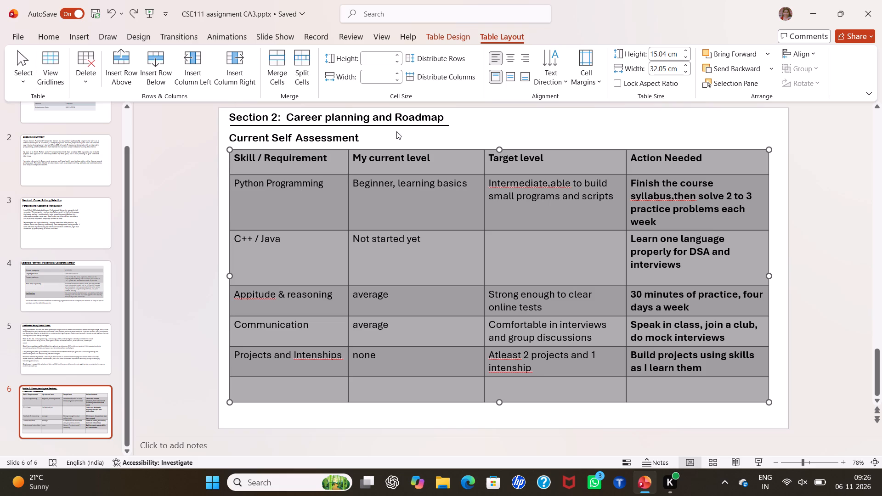
left_click(396, 131)
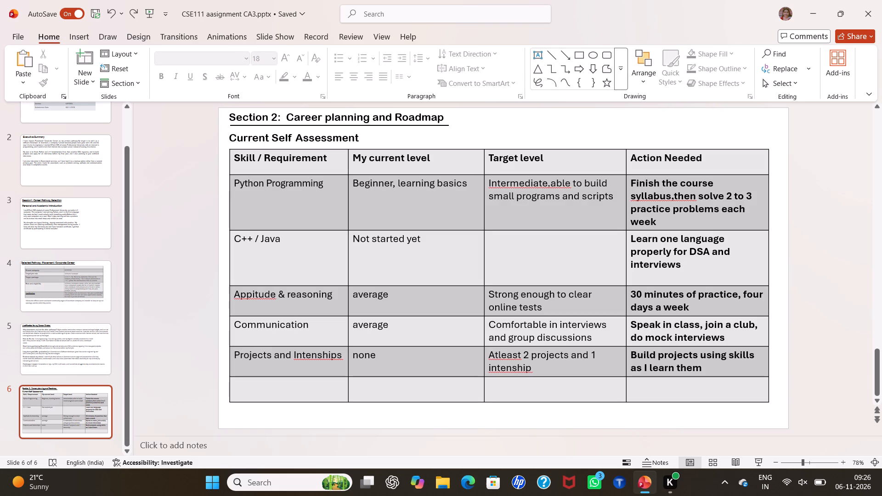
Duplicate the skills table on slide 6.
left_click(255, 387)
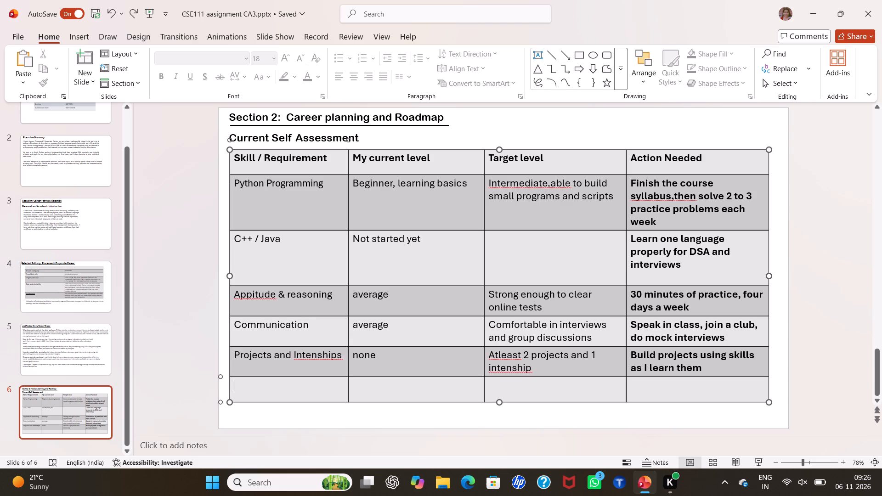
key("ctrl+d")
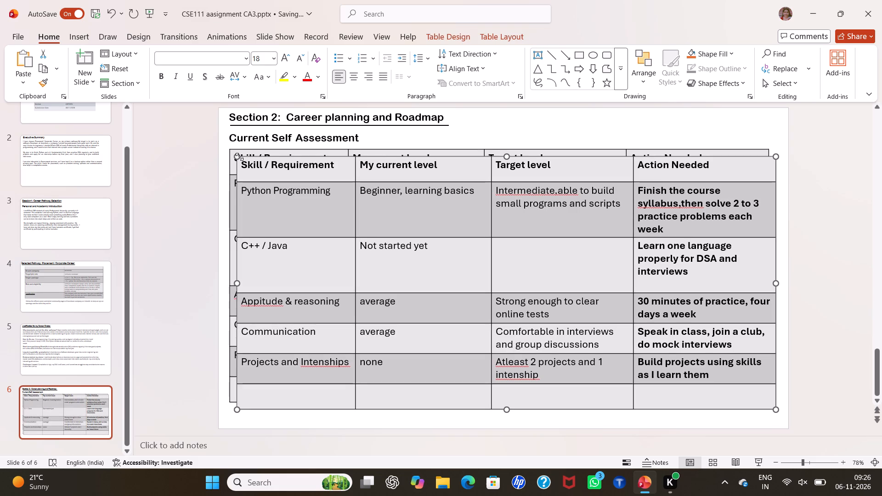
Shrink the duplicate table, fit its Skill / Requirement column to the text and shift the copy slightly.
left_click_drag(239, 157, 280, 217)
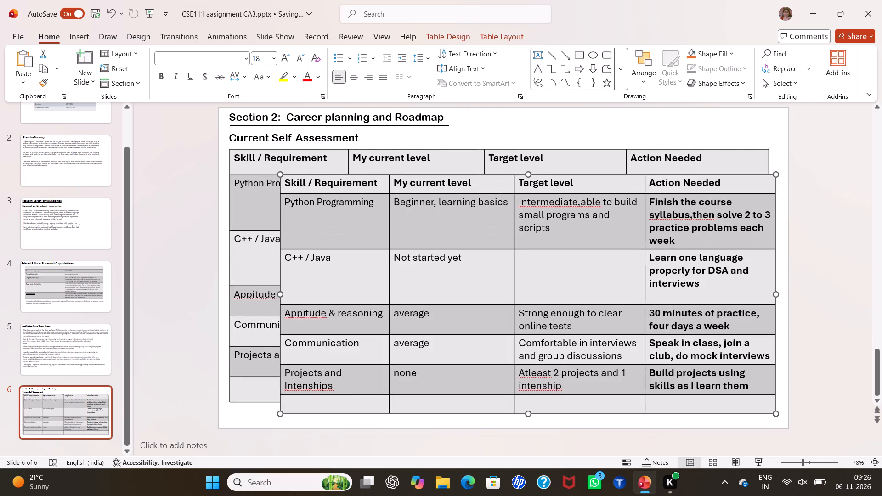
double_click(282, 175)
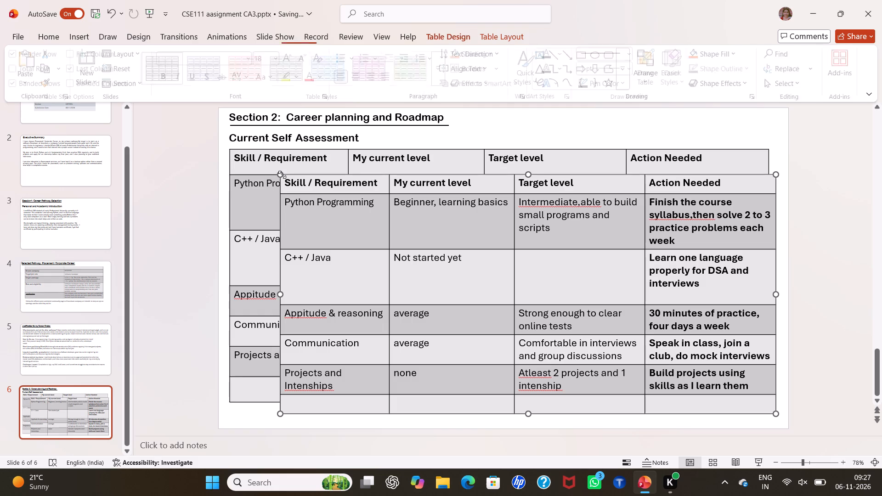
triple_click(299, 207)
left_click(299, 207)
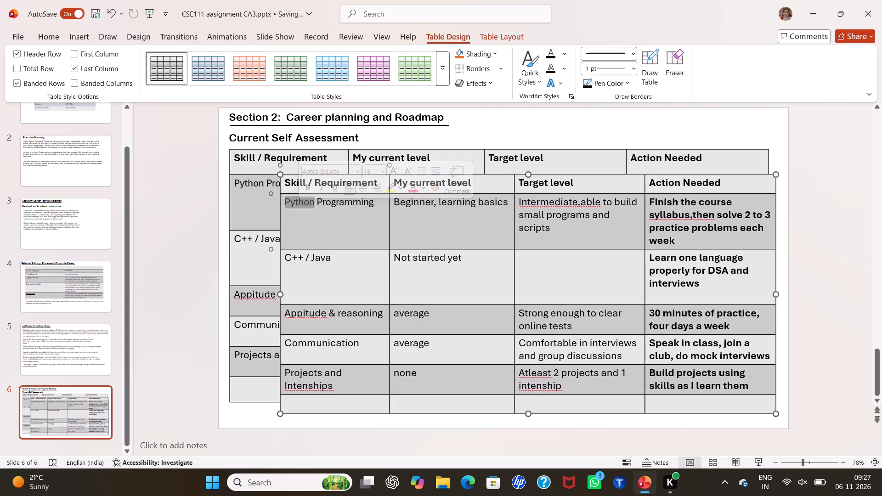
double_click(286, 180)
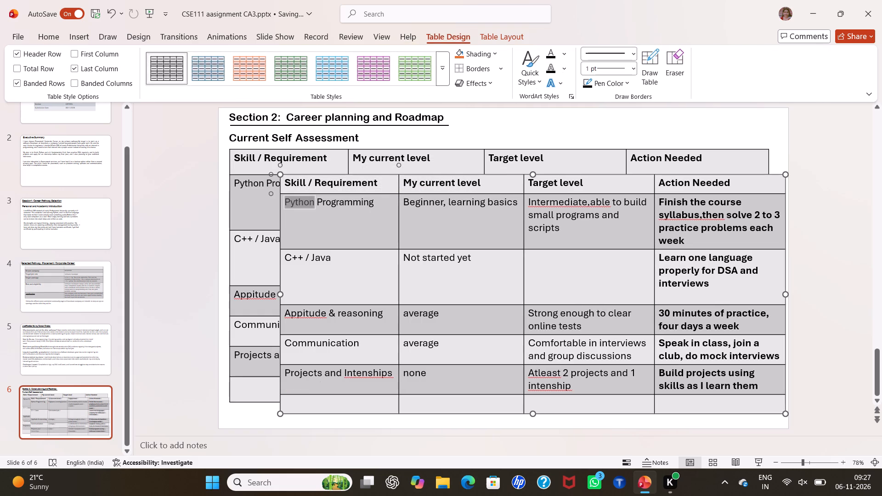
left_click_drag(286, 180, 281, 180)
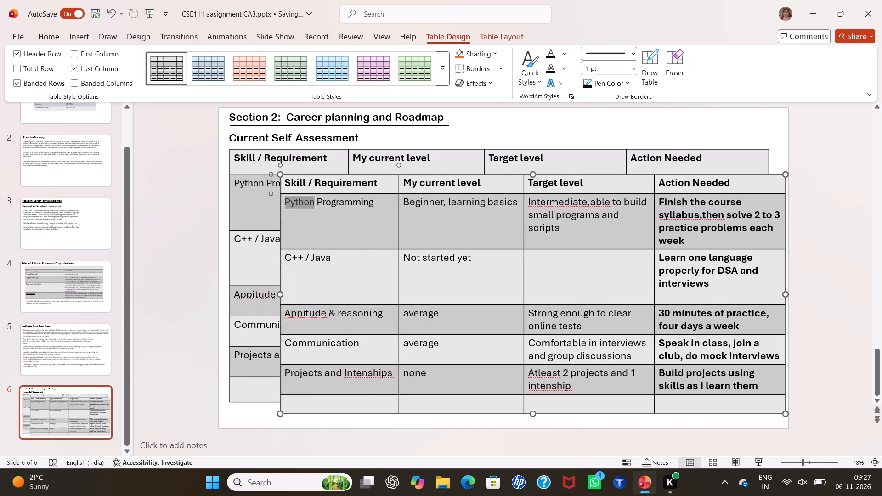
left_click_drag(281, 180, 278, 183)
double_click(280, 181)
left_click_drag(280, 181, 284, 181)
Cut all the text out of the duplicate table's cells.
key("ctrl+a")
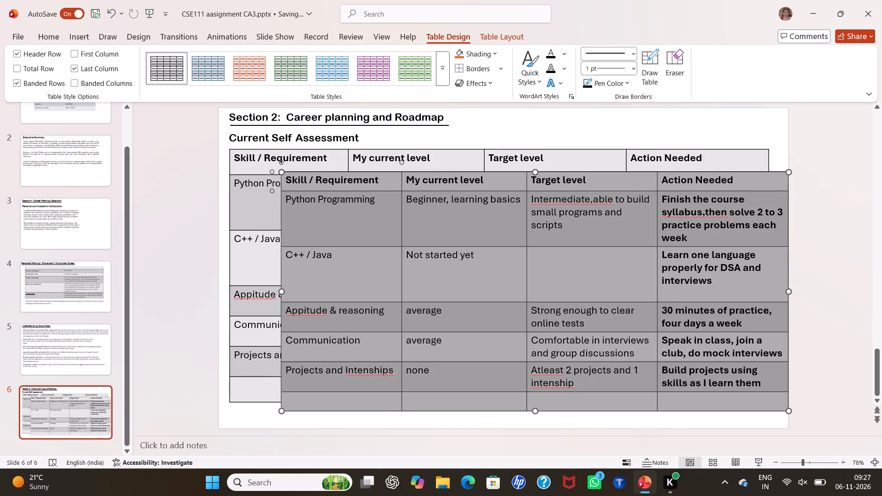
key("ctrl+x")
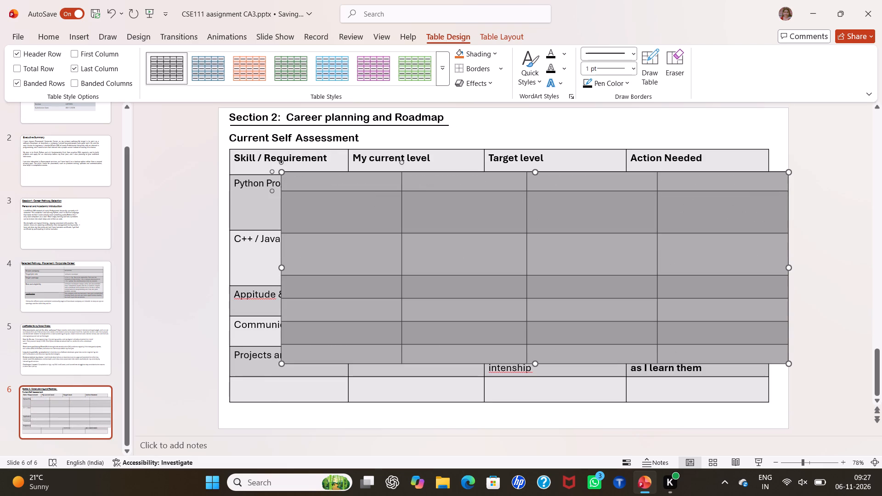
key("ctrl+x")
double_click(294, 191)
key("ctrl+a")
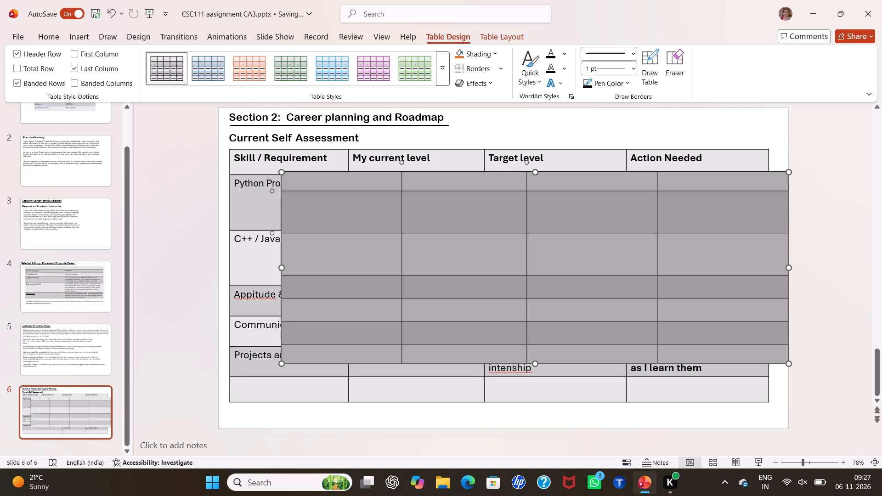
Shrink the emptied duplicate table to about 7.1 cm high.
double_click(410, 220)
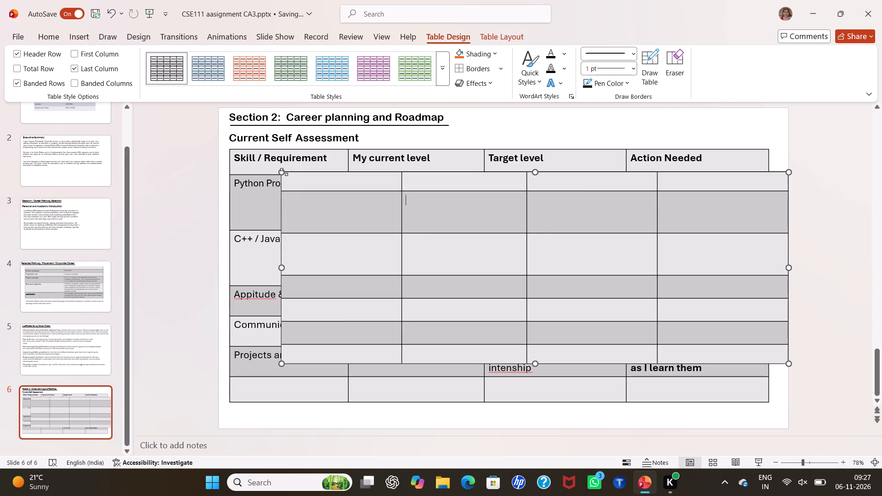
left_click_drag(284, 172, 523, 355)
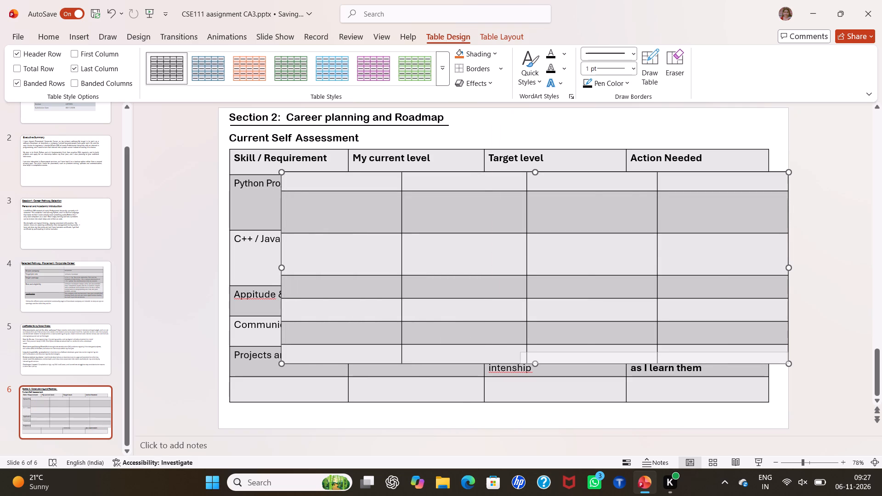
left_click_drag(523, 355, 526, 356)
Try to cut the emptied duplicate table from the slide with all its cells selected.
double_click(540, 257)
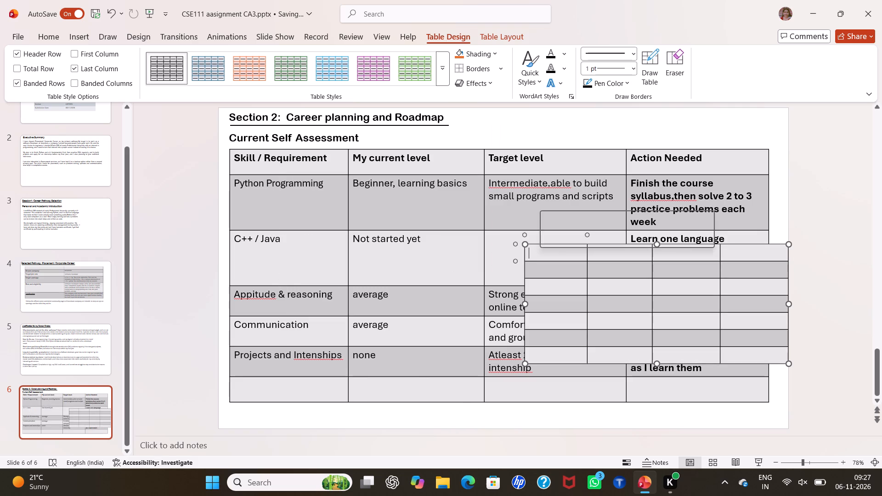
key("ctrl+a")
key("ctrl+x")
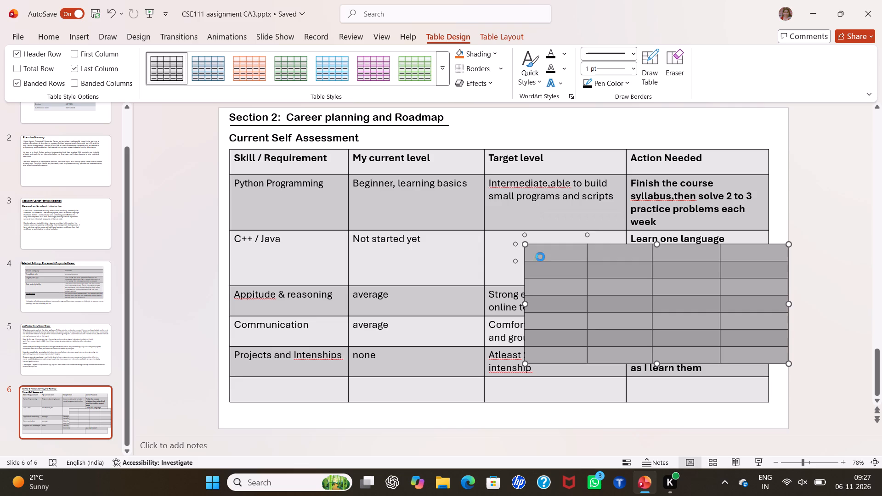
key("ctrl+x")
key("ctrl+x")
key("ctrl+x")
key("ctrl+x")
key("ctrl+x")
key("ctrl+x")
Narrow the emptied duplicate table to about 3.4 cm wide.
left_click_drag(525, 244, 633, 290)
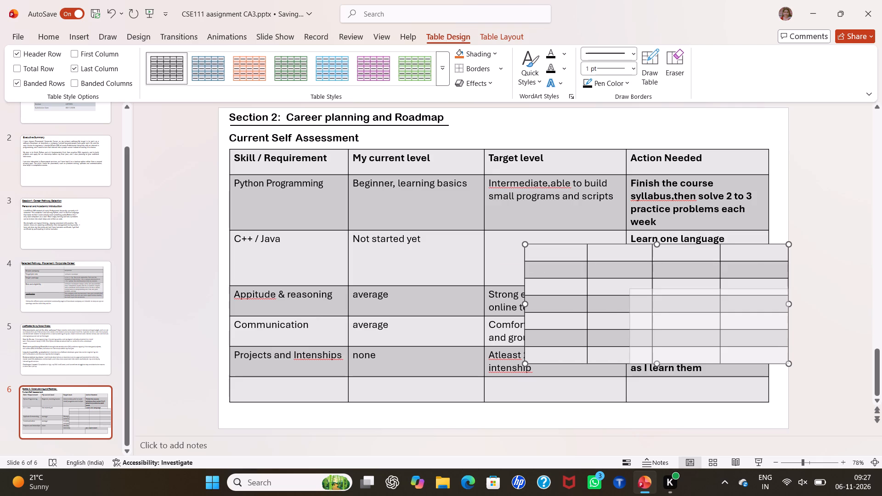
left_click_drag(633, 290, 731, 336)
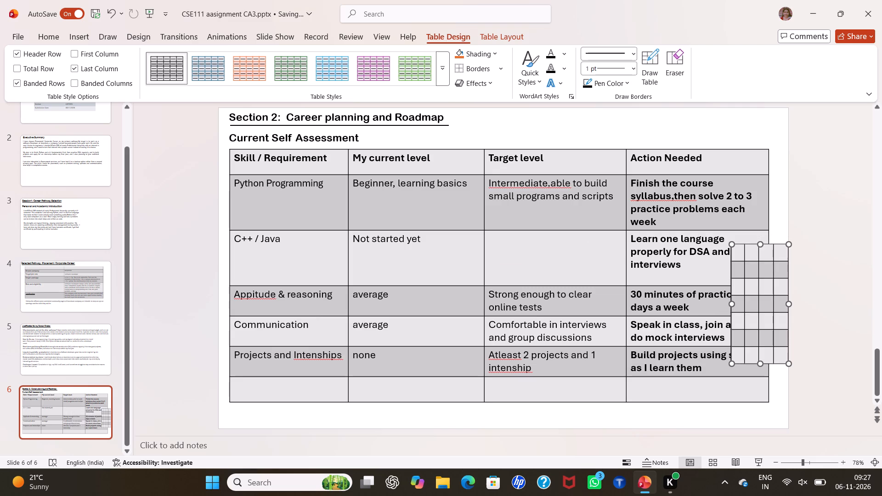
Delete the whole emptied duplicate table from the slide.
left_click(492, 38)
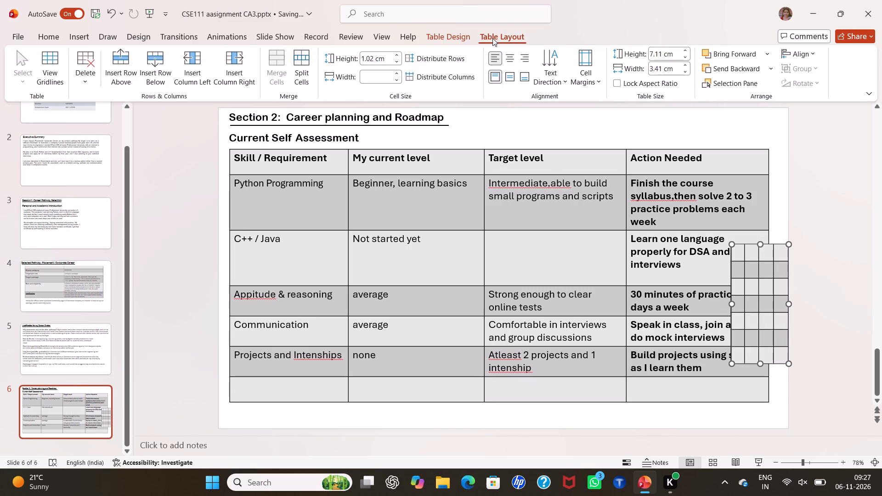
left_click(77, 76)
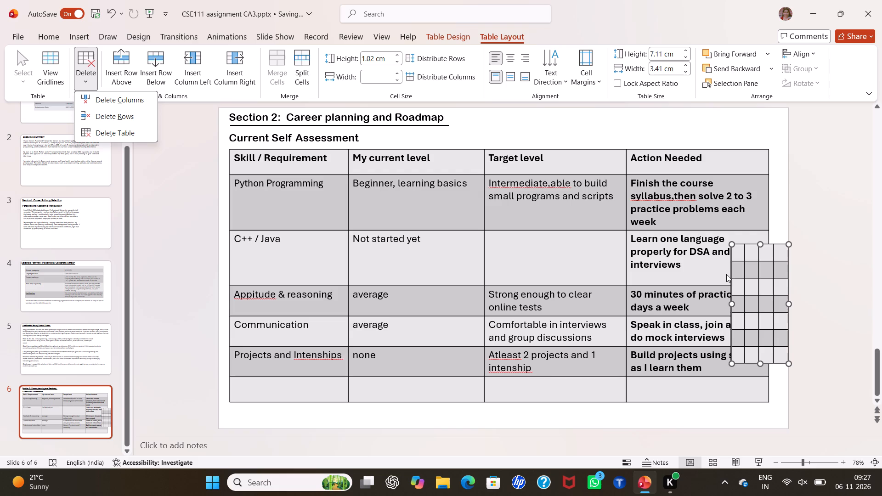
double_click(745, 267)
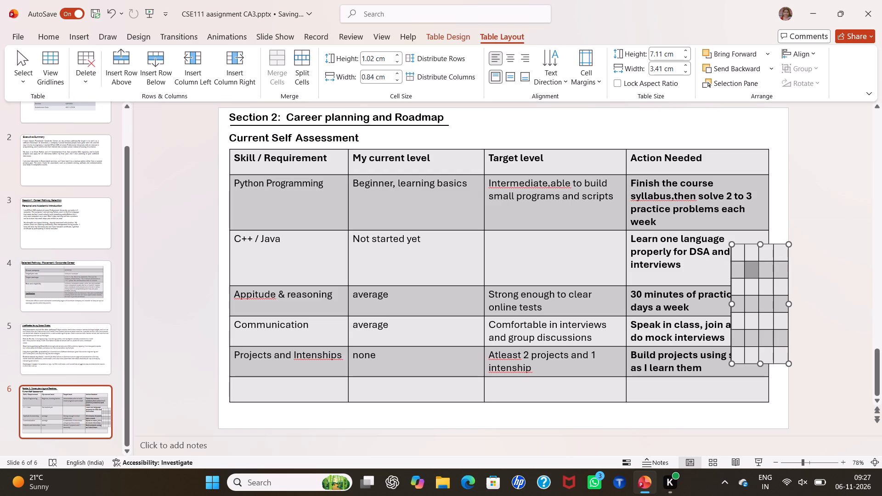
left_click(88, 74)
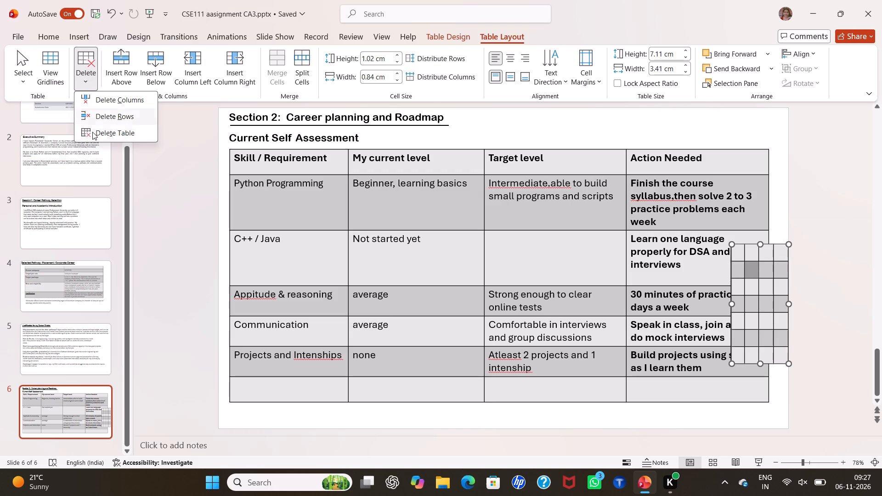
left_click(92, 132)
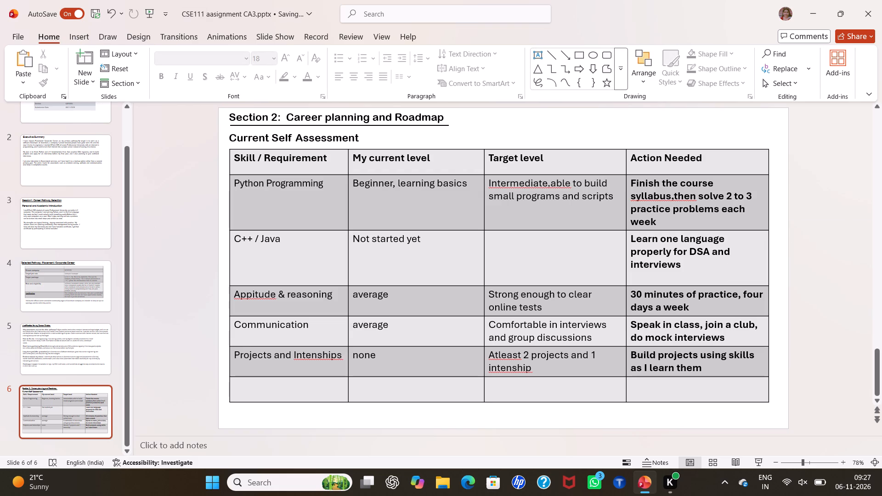
Auto-fit the Target level column of the original skills table to its text.
left_click(255, 384)
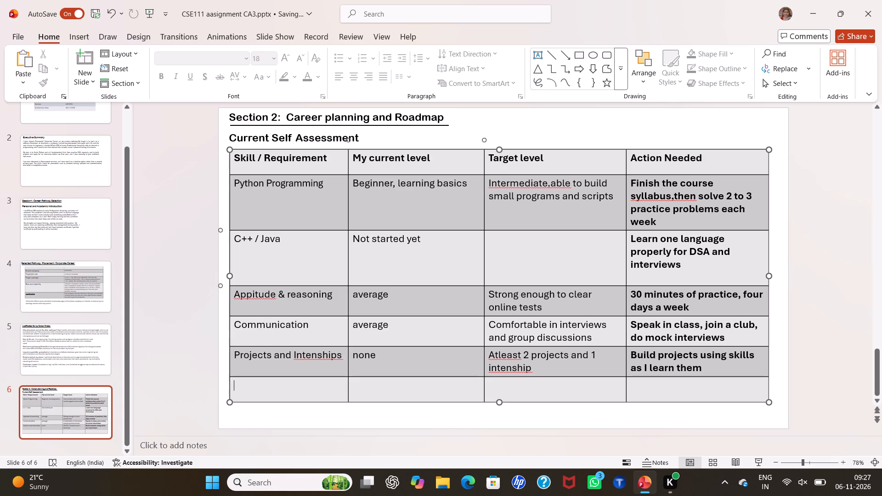
double_click(631, 180)
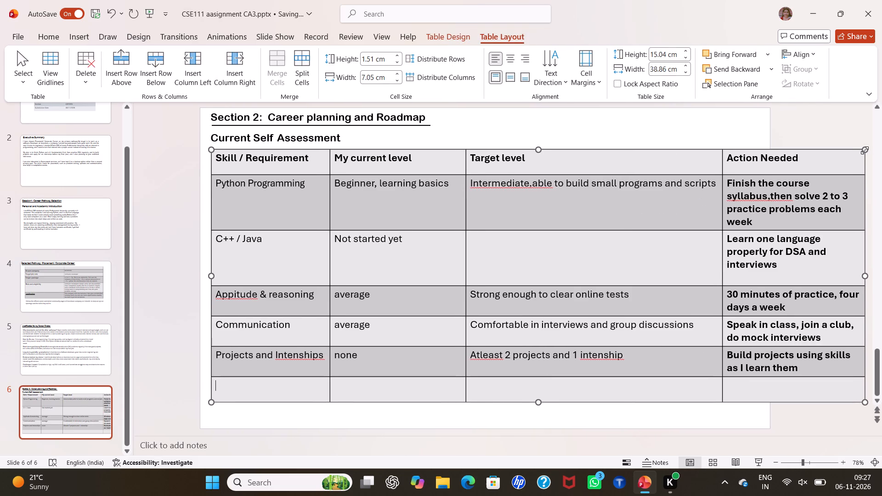
Shrink the skills table to about 30.1 cm wide and 16.6 cm high, with its top edge below the Current Self Assessment heading.
left_click_drag(865, 150, 768, 146)
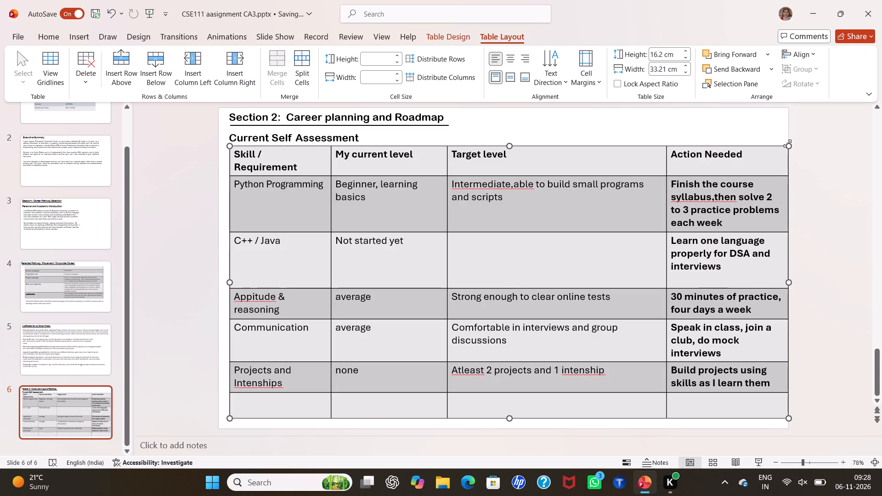
left_click_drag(787, 143, 736, 137)
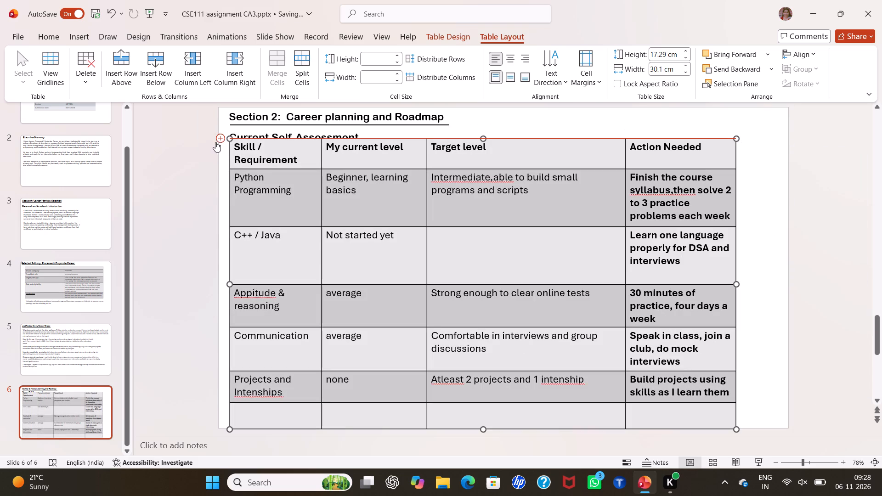
left_click_drag(227, 136, 228, 169)
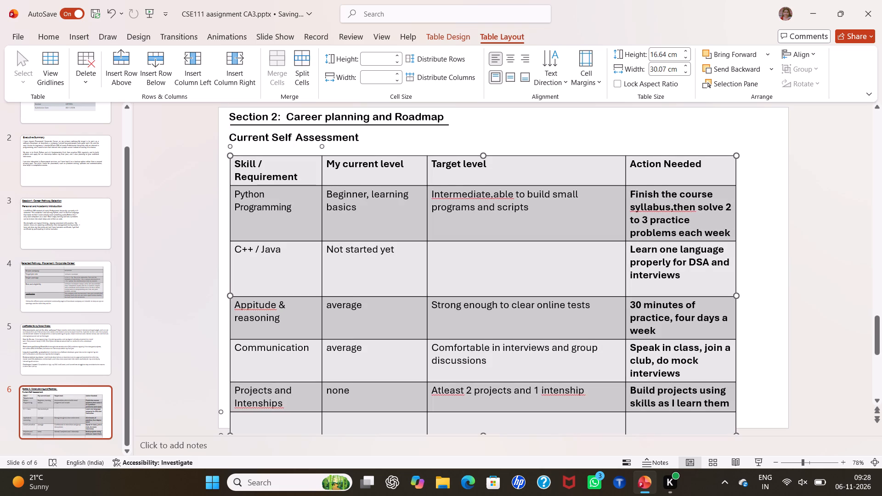
Adjust the skills table from its corners to about 30.8 cm wide and 17.5 cm high.
left_click_drag(234, 430, 249, 393)
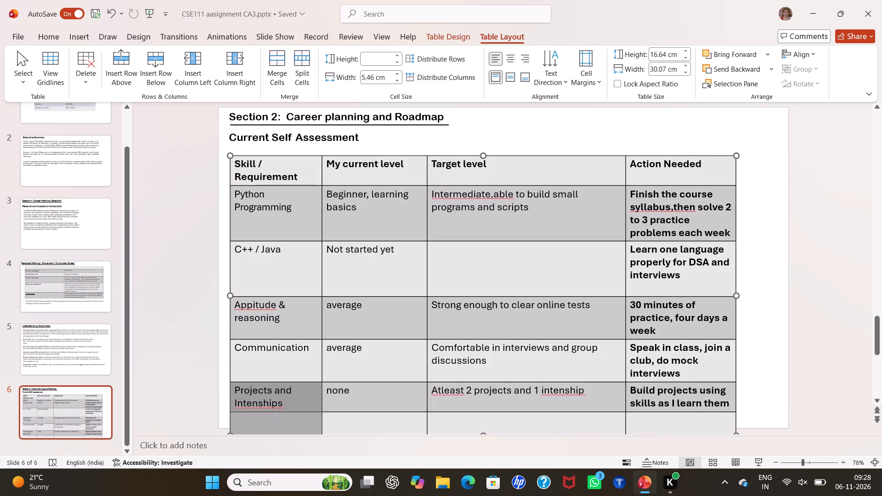
left_click(230, 427)
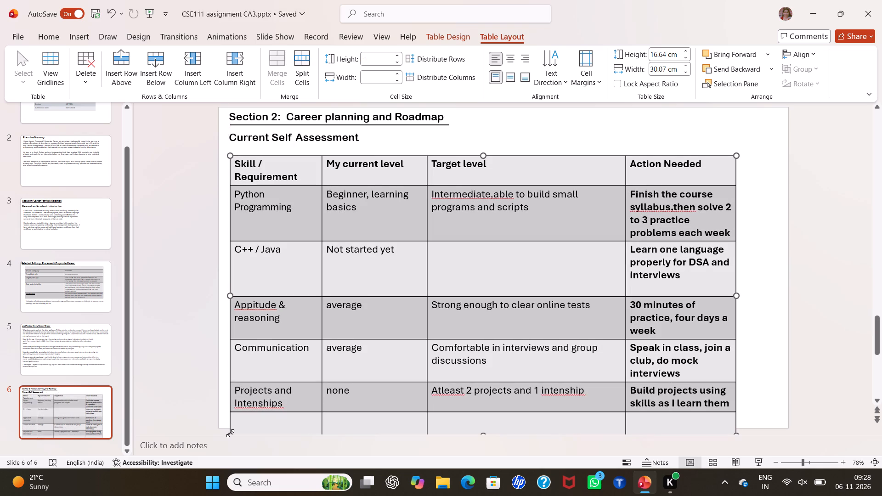
right_click_drag(230, 433, 240, 378)
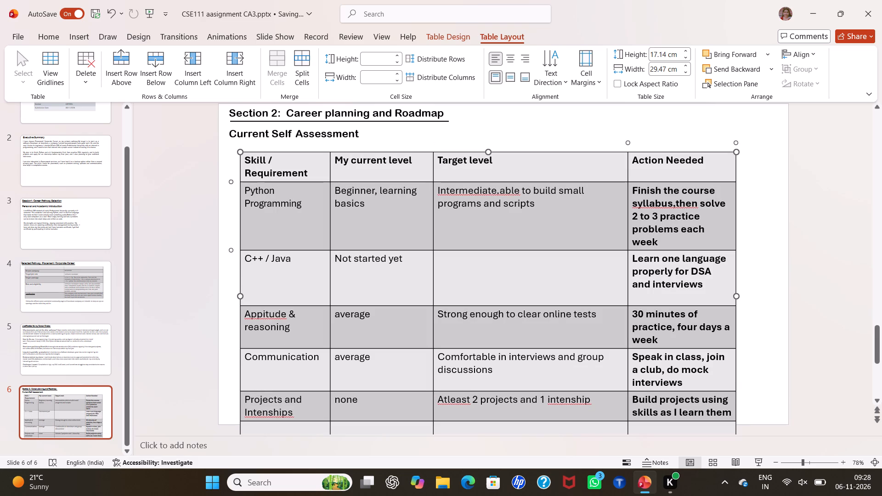
left_click_drag(736, 152, 758, 153)
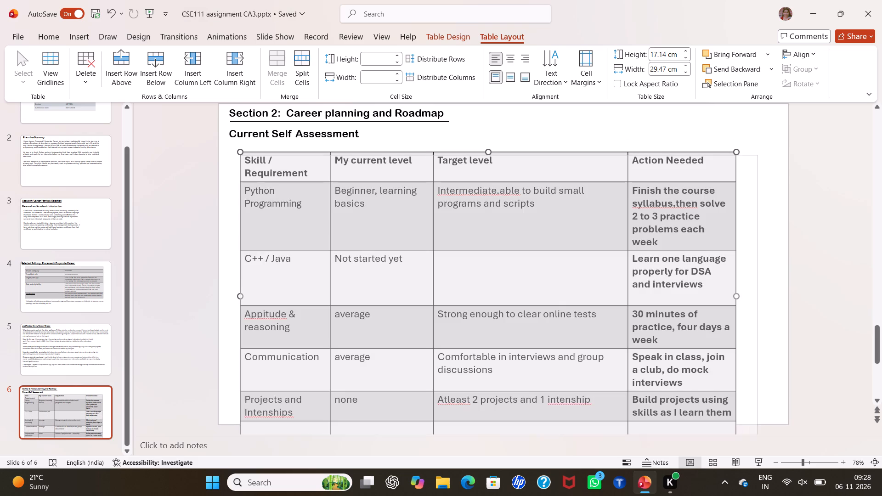
left_click_drag(758, 153, 758, 144)
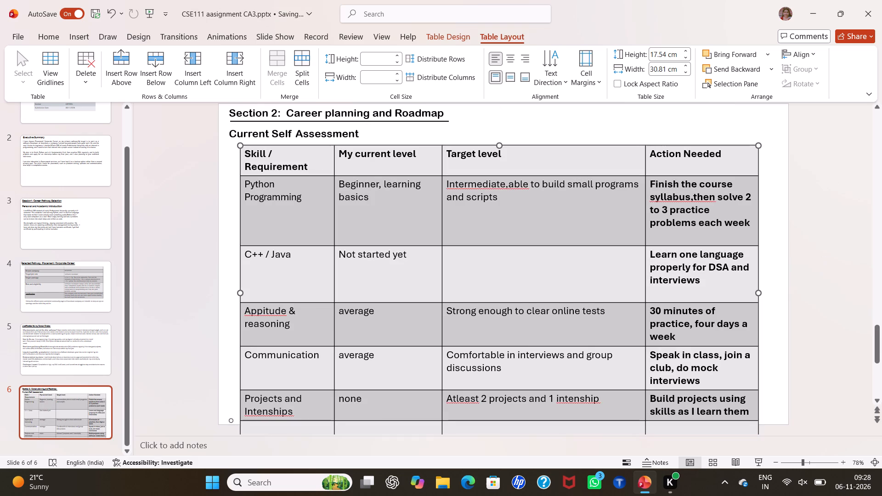
Shift the skills table slightly toward the slide's left margin and reduce its height to about 16.3 cm.
left_click_drag(759, 419, 756, 437)
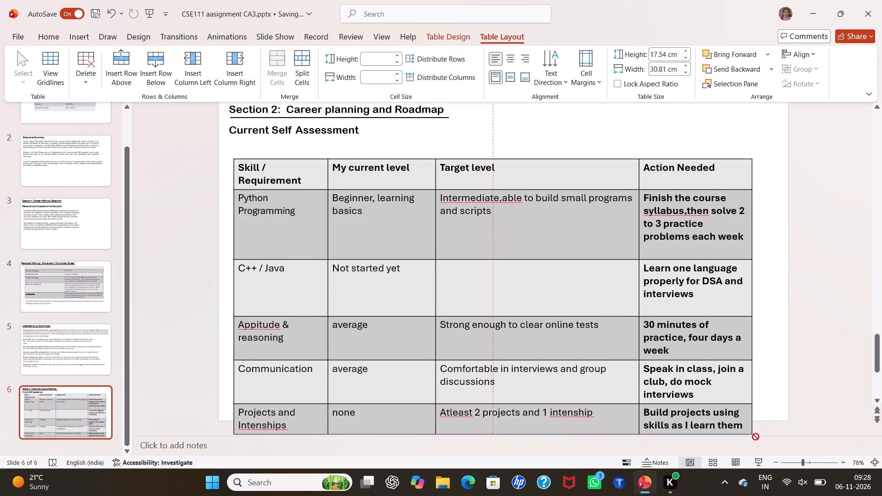
left_click_drag(756, 437, 752, 422)
scroll(624, 392, "down", 1)
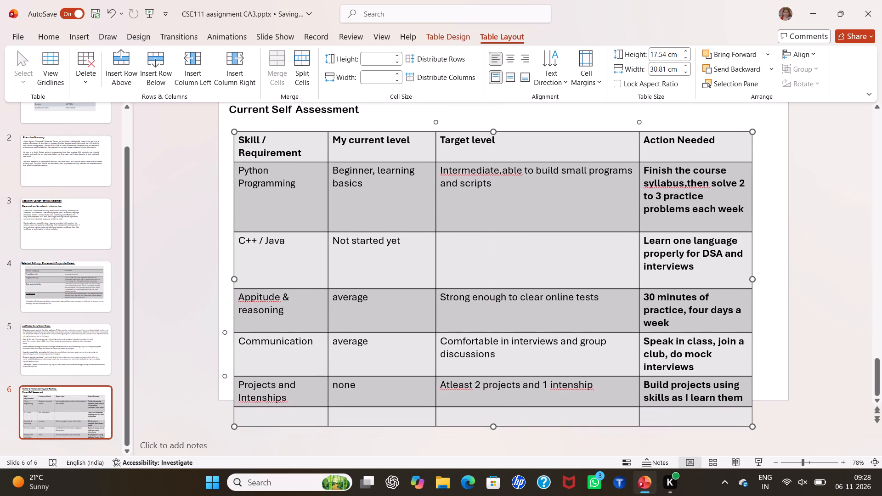
left_click_drag(752, 427, 752, 422)
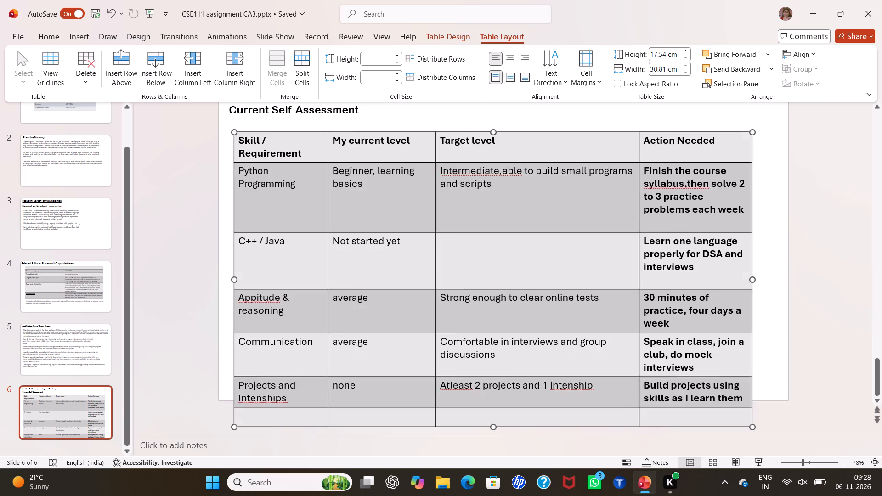
left_click_drag(752, 422, 753, 354)
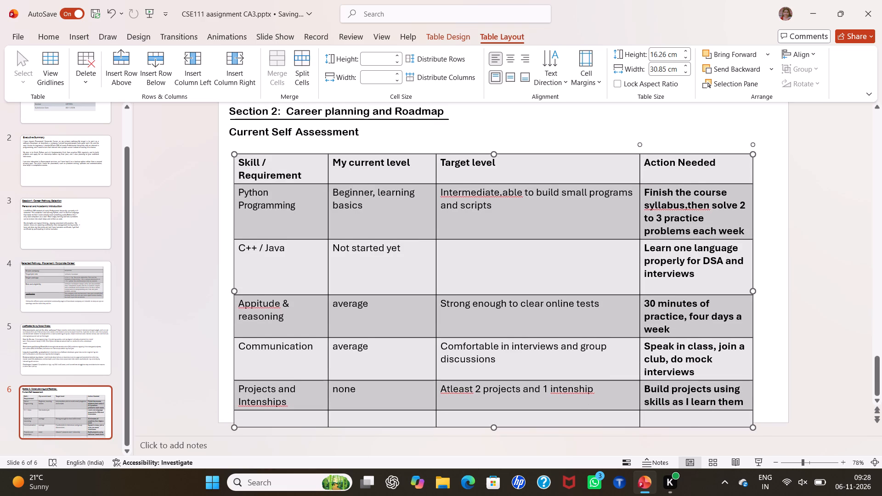
Widen the skills table to about 31.4 cm and fit it within the slide at about 16.3 cm high.
right_click_drag(752, 425, 758, 352)
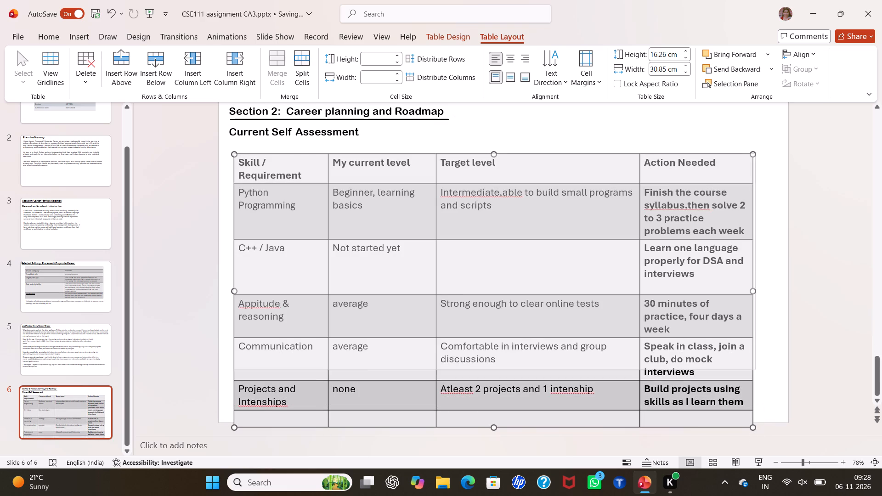
right_click_drag(758, 352, 758, 325)
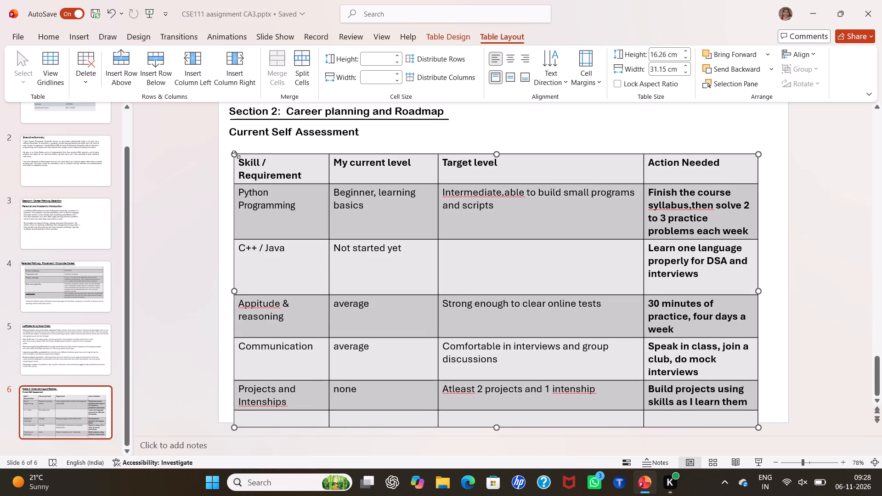
left_click_drag(236, 154, 235, 142)
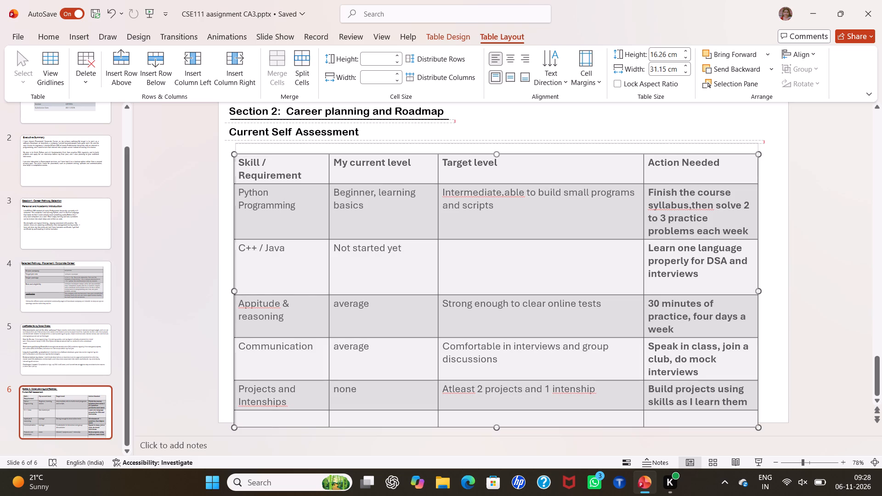
left_click_drag(235, 142, 232, 142)
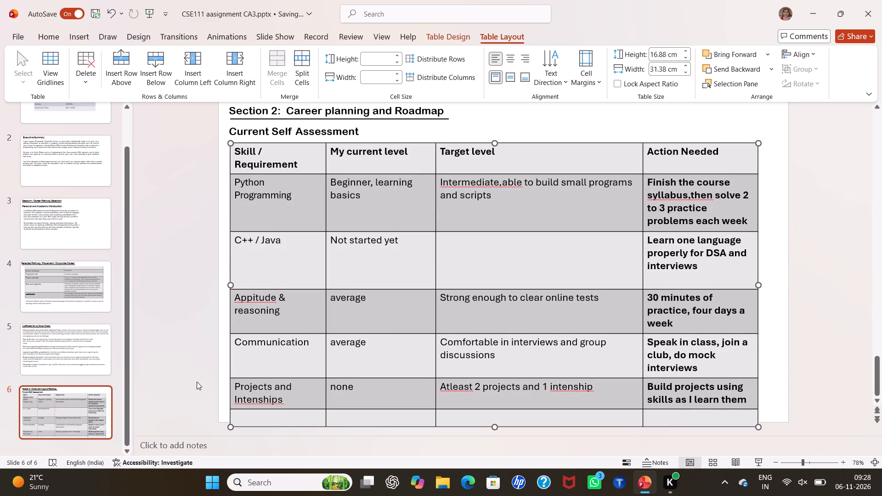
right_click_drag(232, 427, 230, 398)
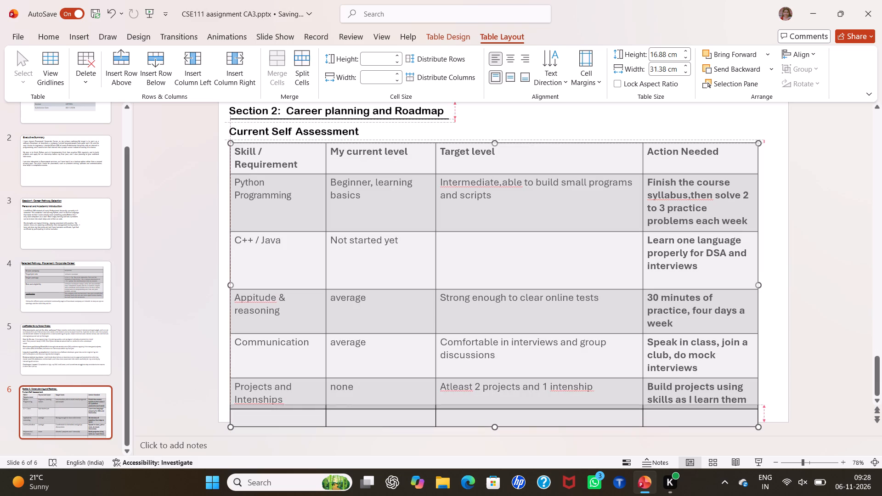
right_click_drag(230, 398, 233, 370)
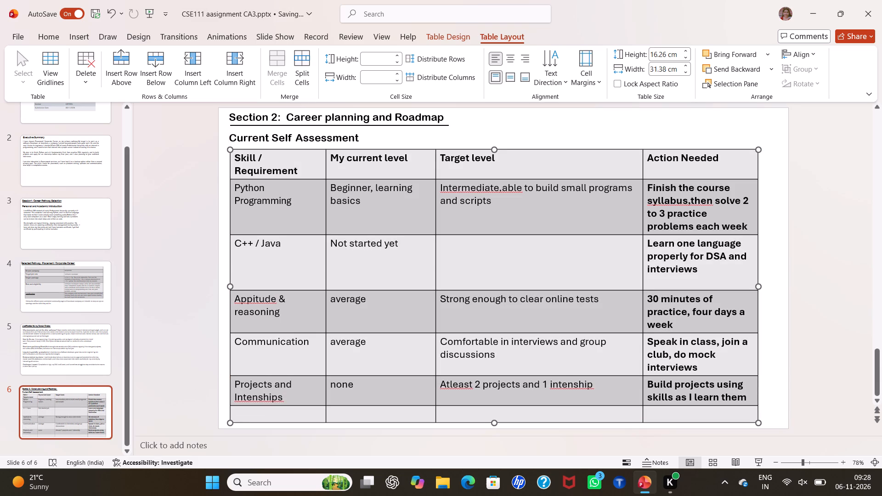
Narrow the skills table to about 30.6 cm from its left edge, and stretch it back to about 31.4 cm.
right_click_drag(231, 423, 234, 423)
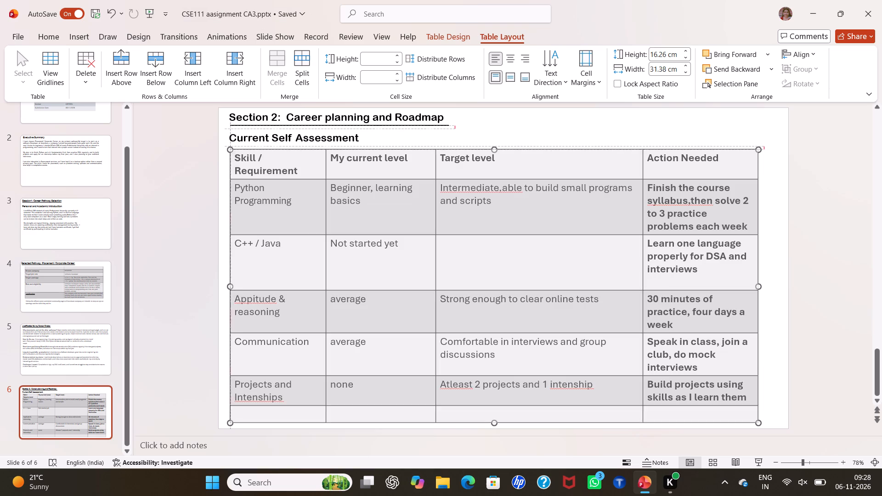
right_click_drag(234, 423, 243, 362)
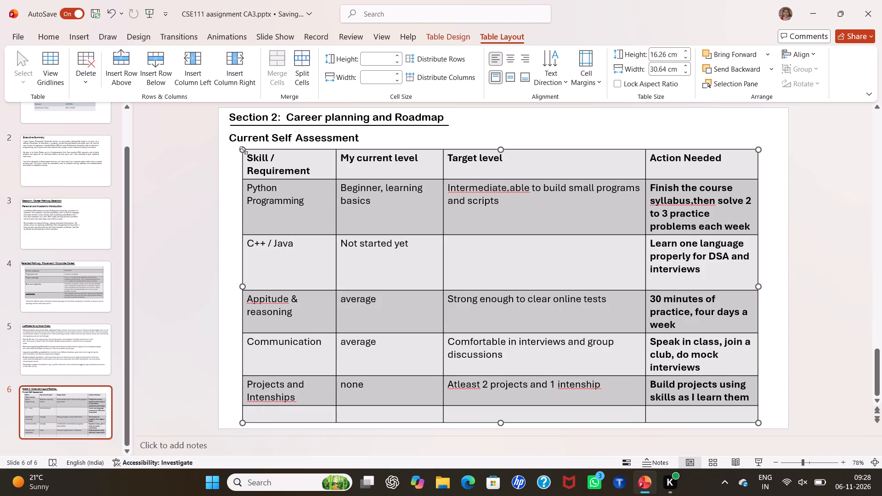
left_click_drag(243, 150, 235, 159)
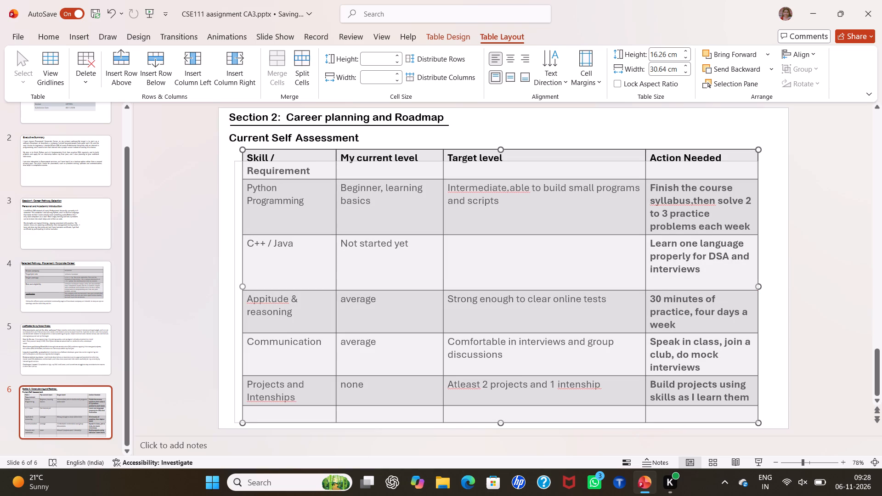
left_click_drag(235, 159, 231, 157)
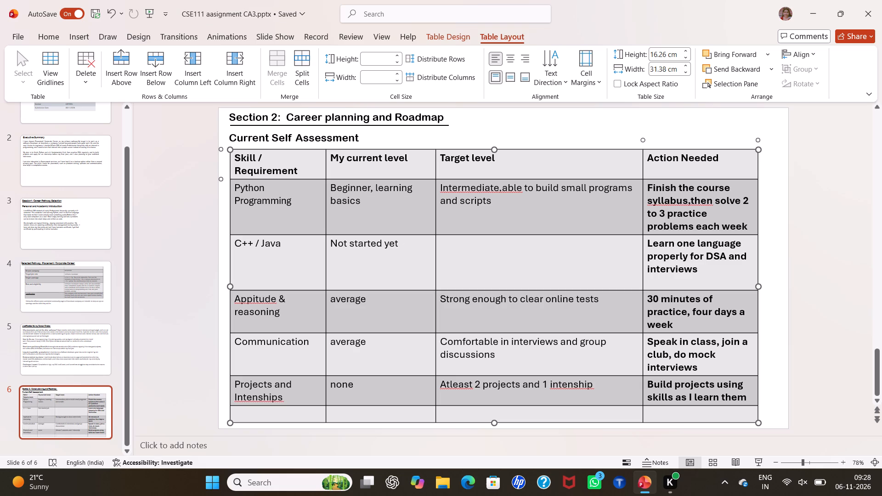
Apply the Aptos (Body) font to the Action Needed entries from Python Programming through Projects and Intenships.
left_click(577, 190)
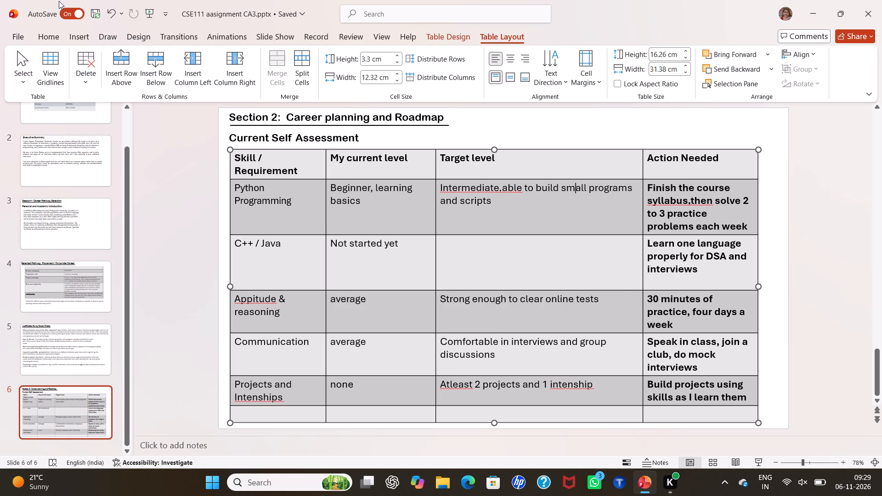
left_click(49, 40)
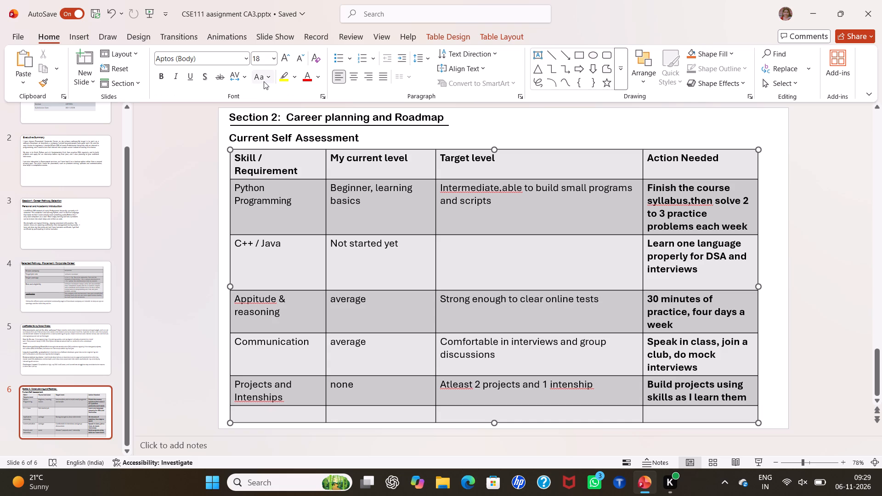
left_click(657, 189)
left_click_drag(649, 186, 678, 318)
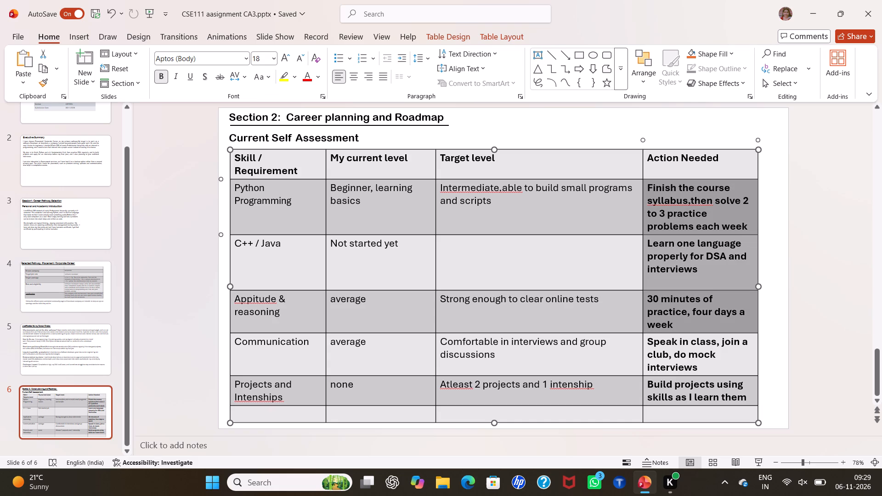
left_click_drag(678, 318, 652, 345)
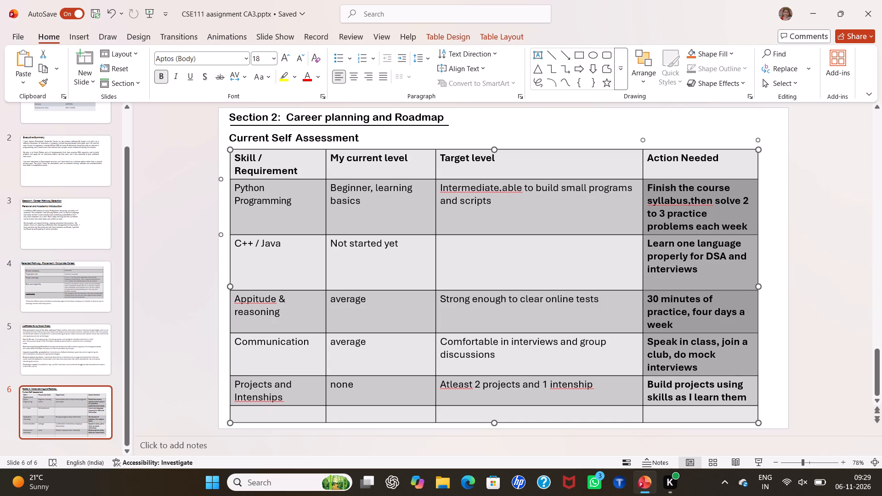
left_click_drag(652, 345, 656, 390)
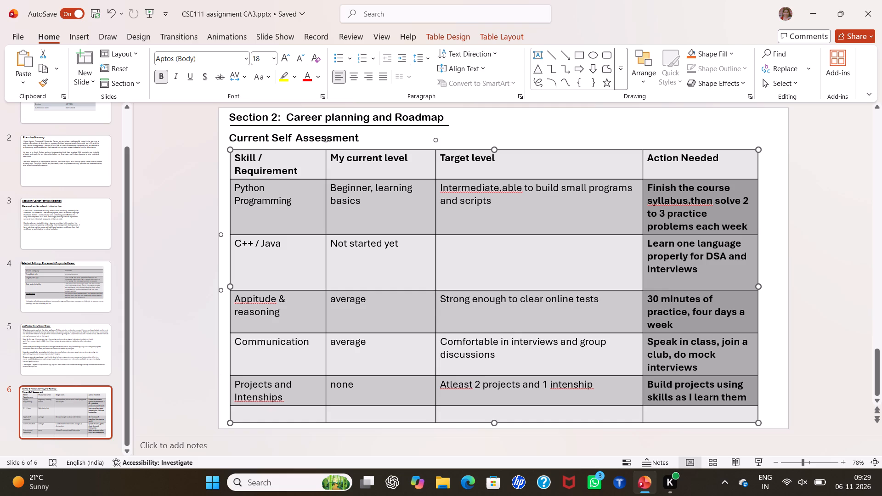
left_click(272, 54)
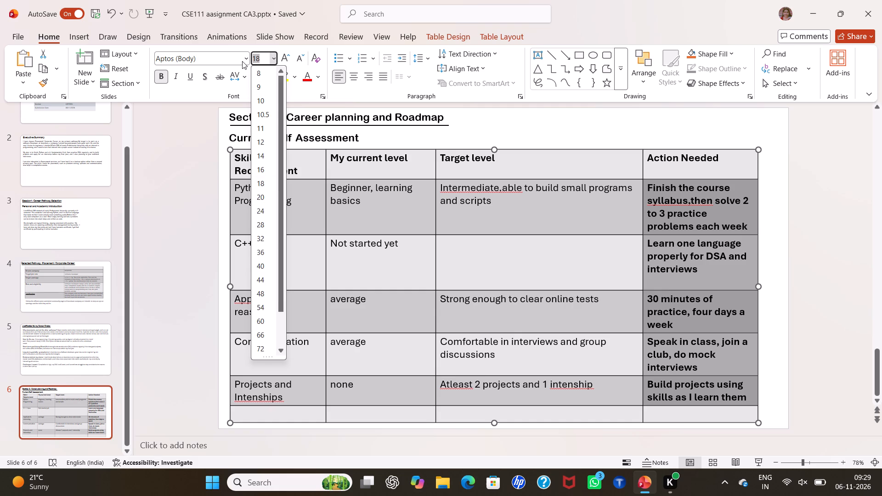
left_click(245, 60)
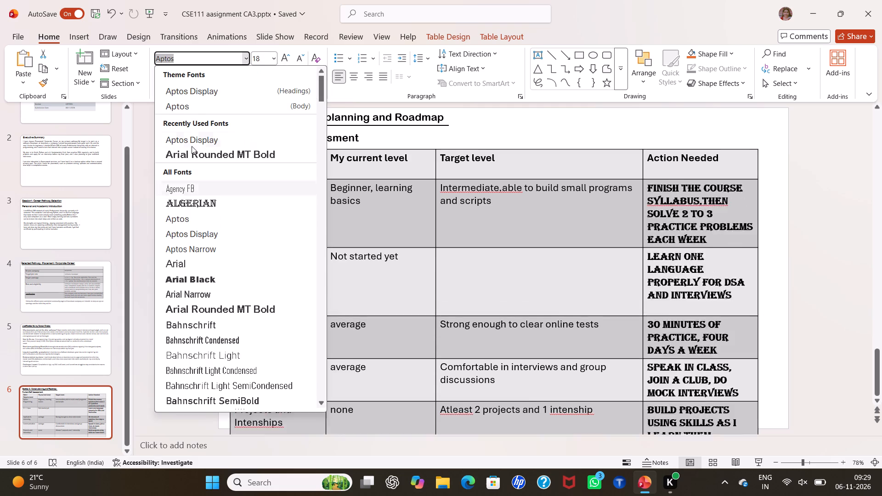
left_click(193, 107)
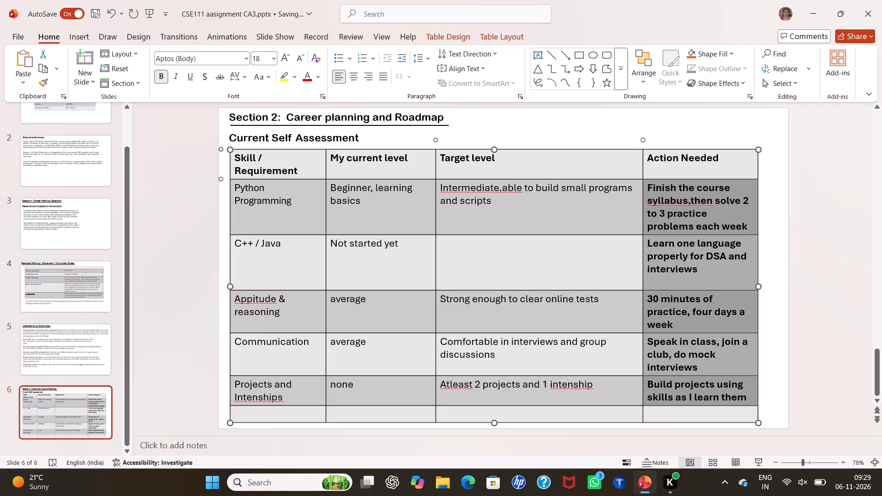
Widen the Action Needed column into the Target level column until the Communication row's action text fits on two lines.
left_click(665, 200)
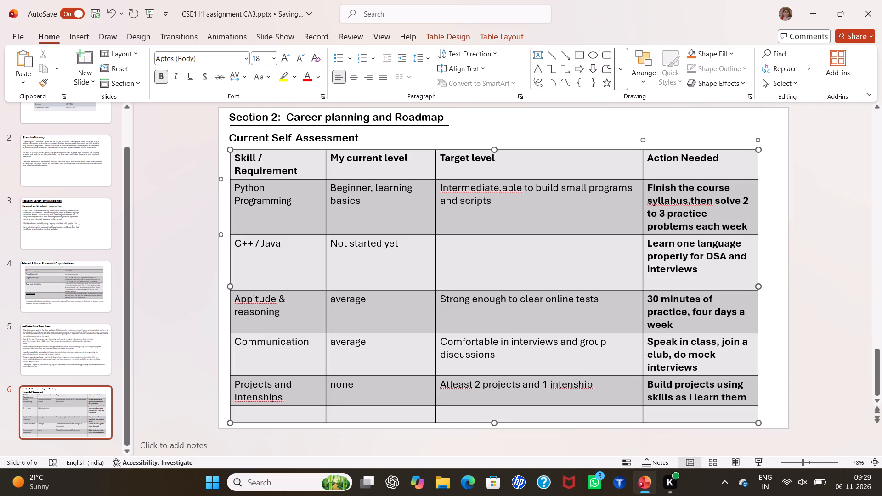
left_click_drag(647, 185, 642, 314)
left_click_drag(642, 314, 637, 314)
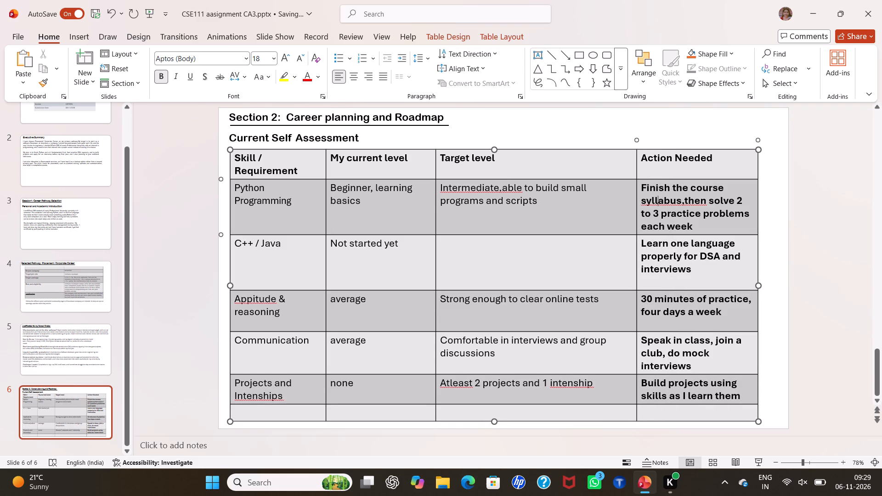
left_click_drag(641, 187, 624, 204)
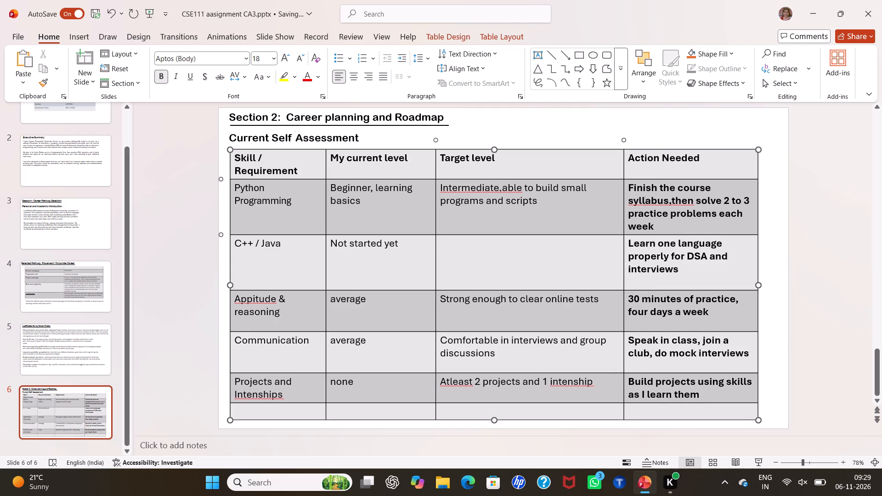
Format the Action Needed entries from Python Programming through Projects and Intenships as Aptos (Body), size 18, without bold.
left_click_drag(630, 185, 673, 355)
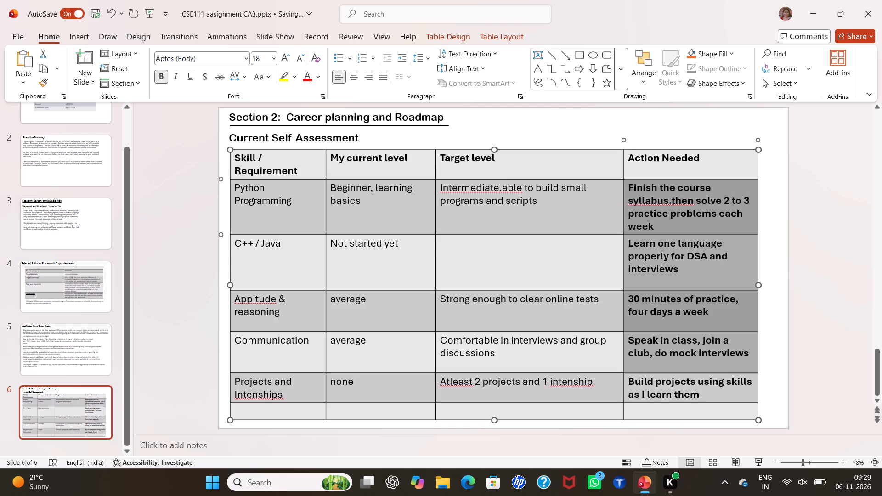
left_click_drag(673, 355, 689, 398)
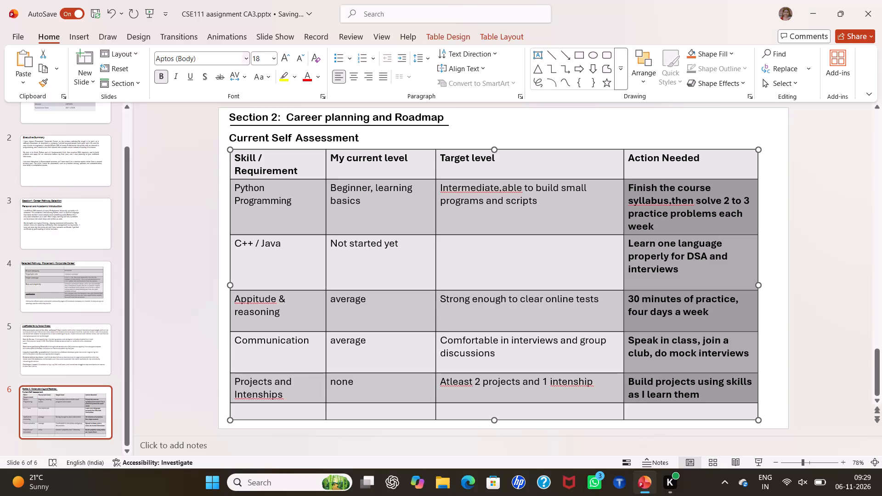
left_click(245, 59)
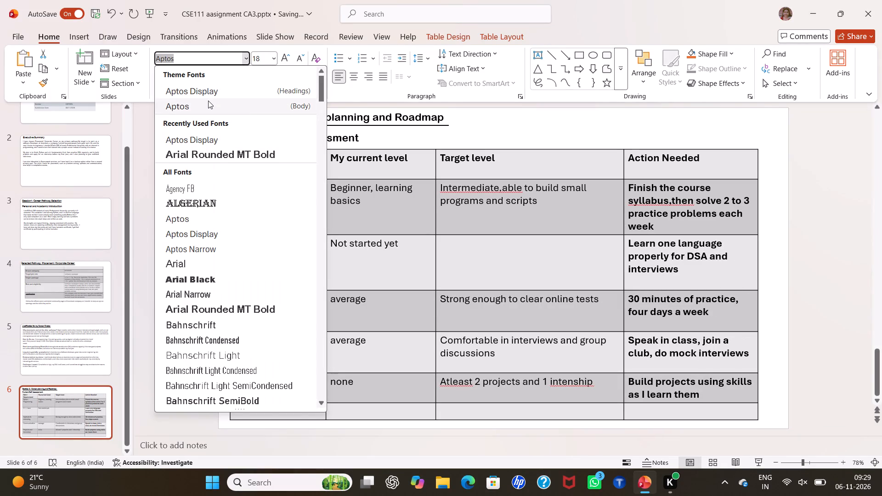
left_click(208, 101)
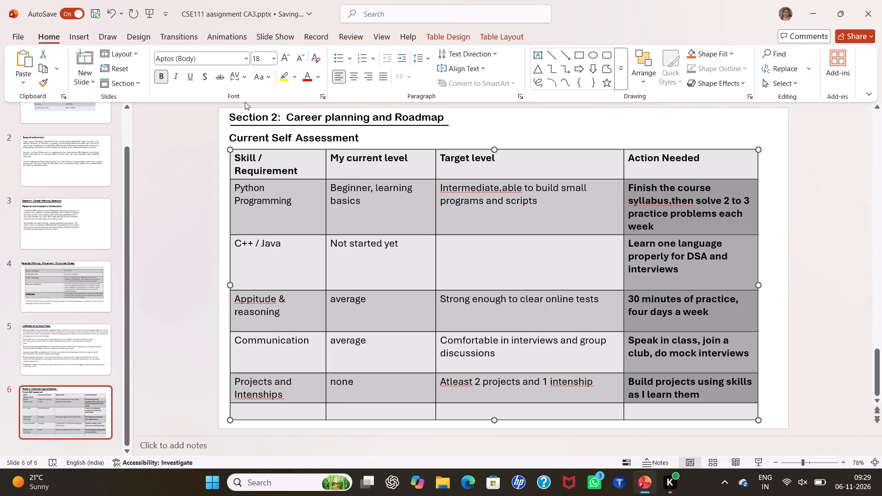
left_click(272, 62)
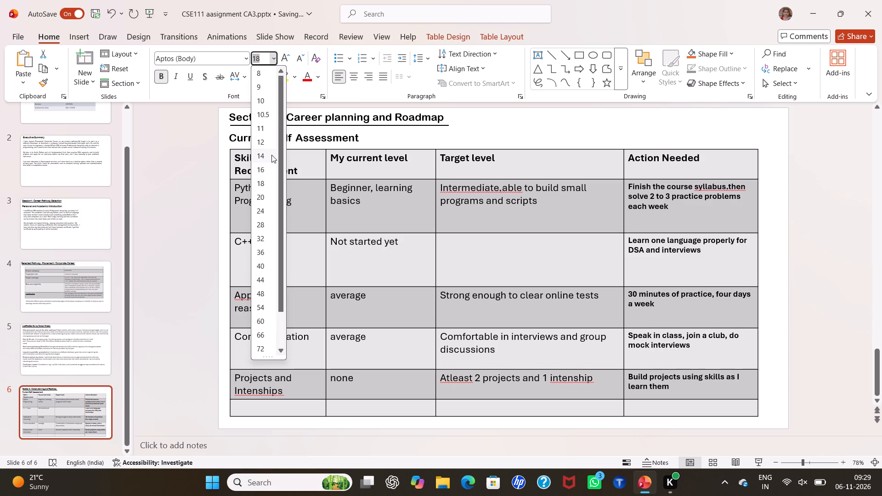
left_click(266, 178)
left_click(166, 73)
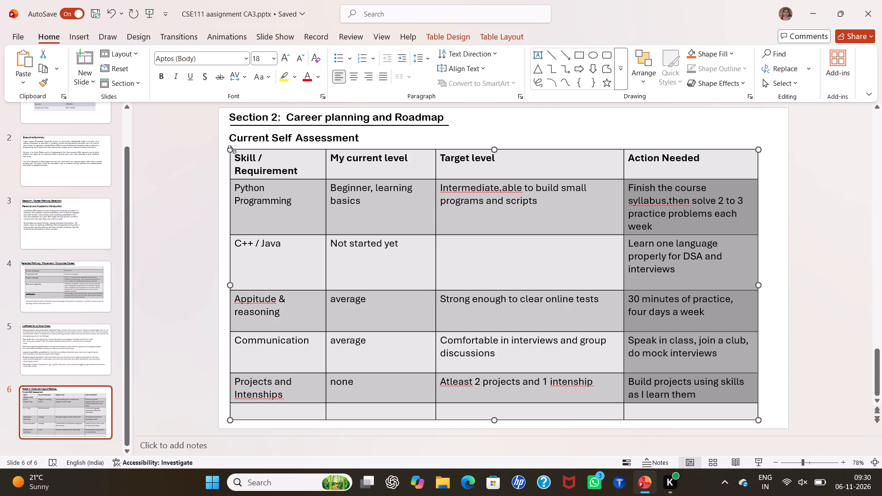
Move the skills table slightly up, closer to the Current Self Assessment heading.
left_click(231, 148)
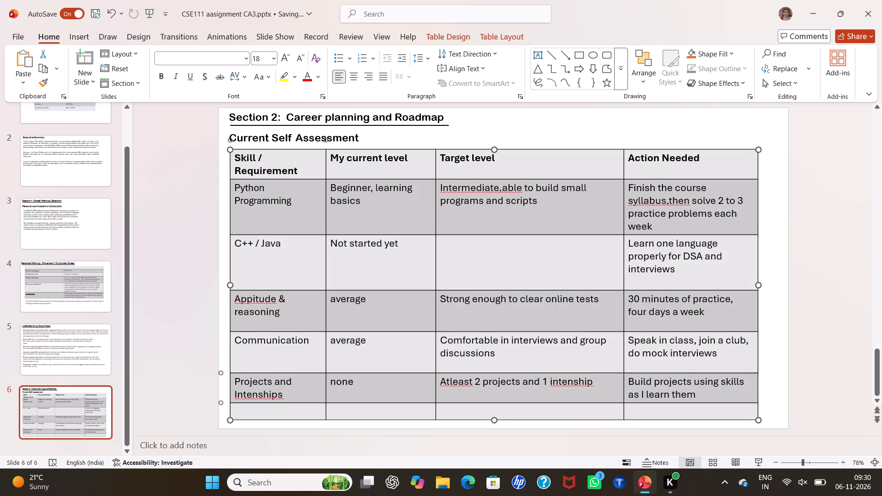
right_click_drag(304, 372, 302, 369)
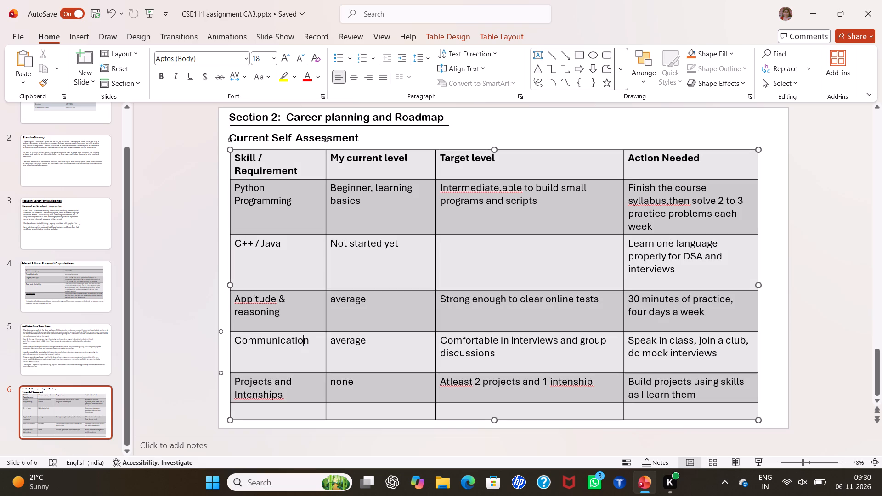
right_click_drag(302, 369, 300, 359)
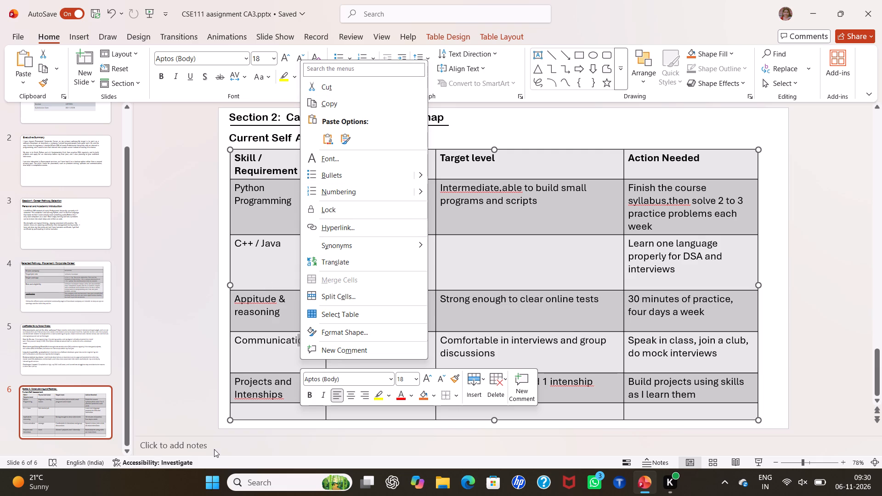
double_click(258, 409)
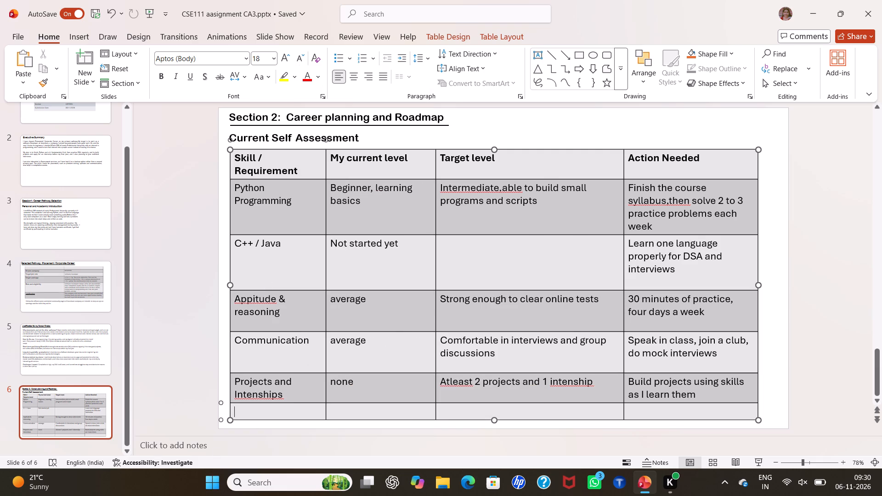
left_click_drag(232, 404, 234, 405)
left_click_drag(234, 405, 234, 399)
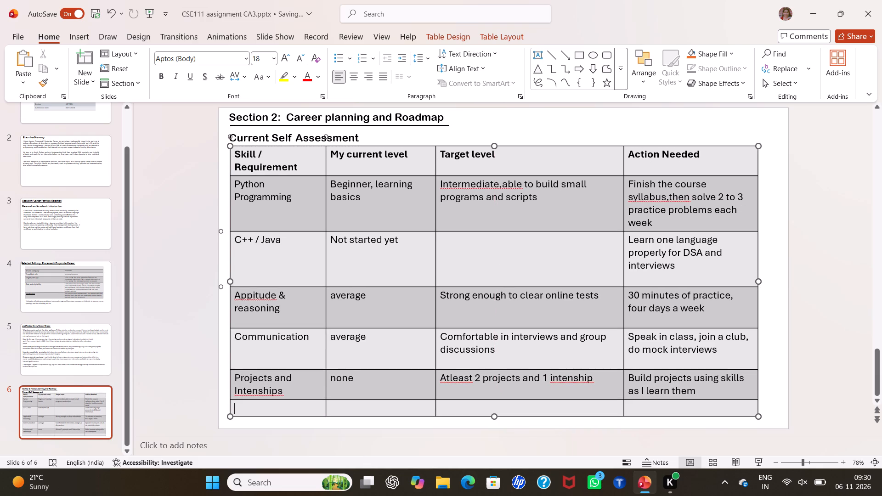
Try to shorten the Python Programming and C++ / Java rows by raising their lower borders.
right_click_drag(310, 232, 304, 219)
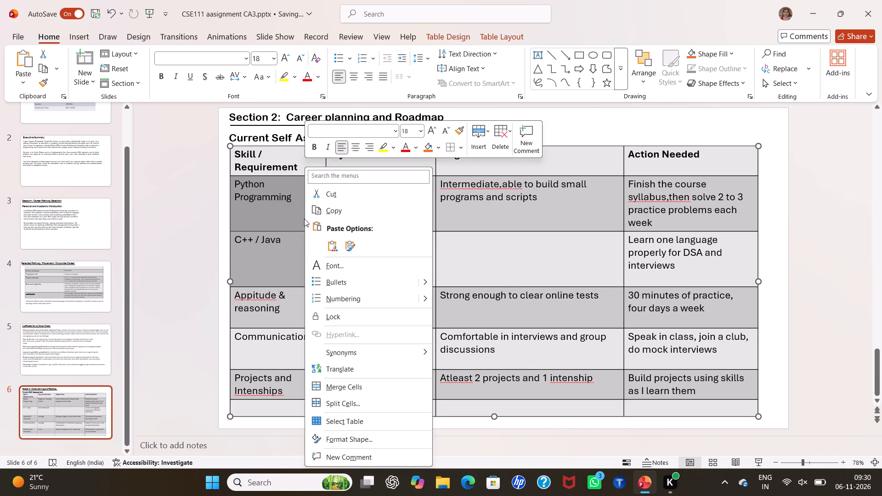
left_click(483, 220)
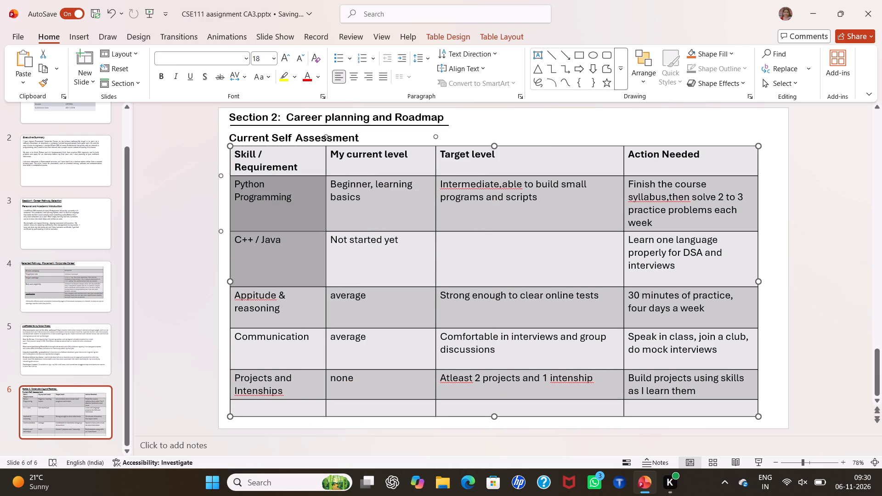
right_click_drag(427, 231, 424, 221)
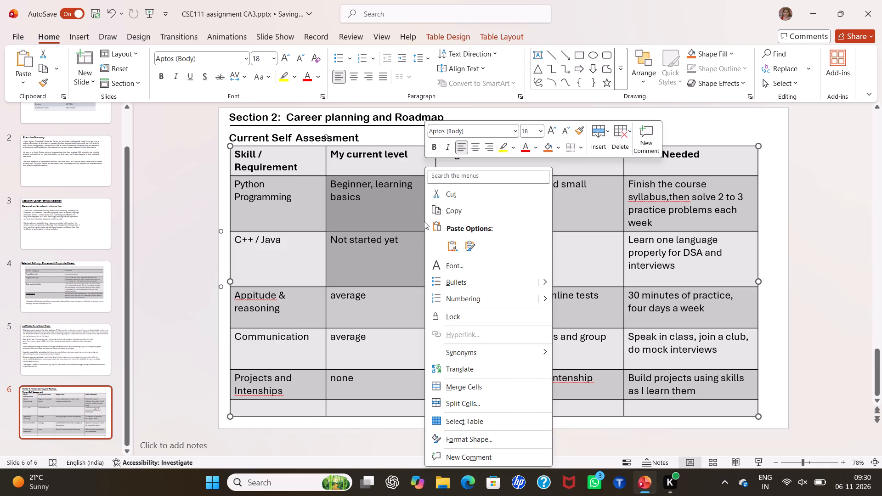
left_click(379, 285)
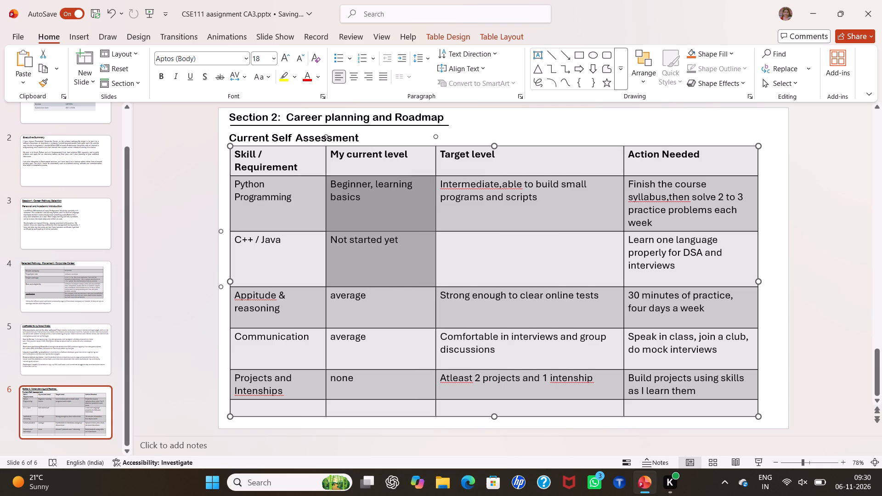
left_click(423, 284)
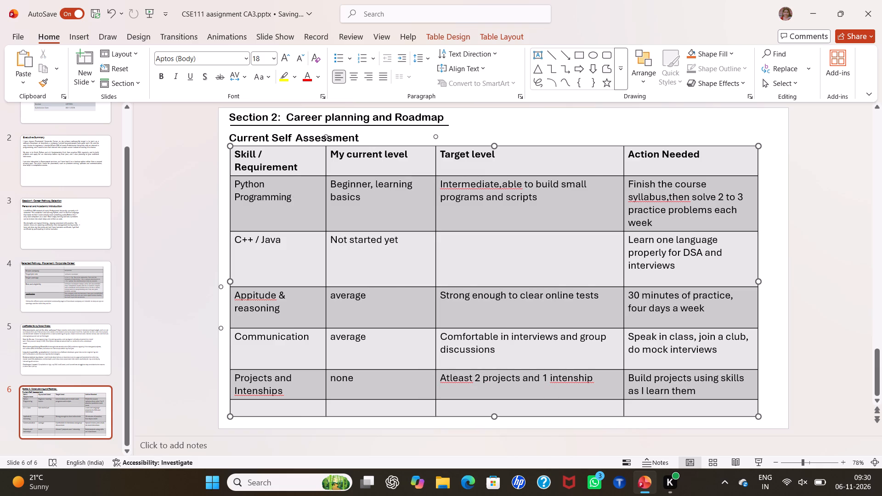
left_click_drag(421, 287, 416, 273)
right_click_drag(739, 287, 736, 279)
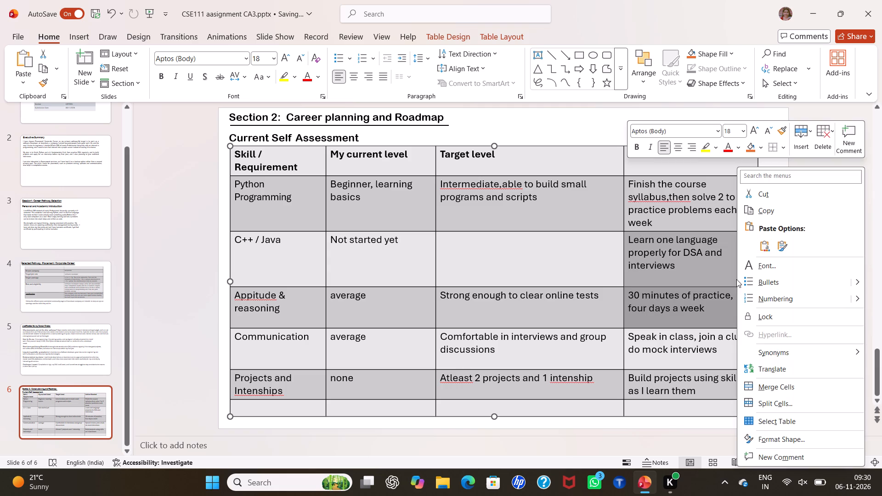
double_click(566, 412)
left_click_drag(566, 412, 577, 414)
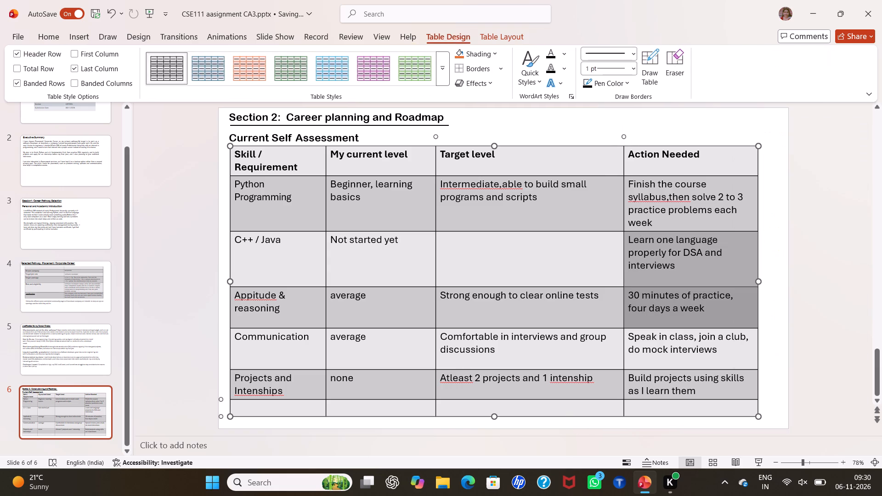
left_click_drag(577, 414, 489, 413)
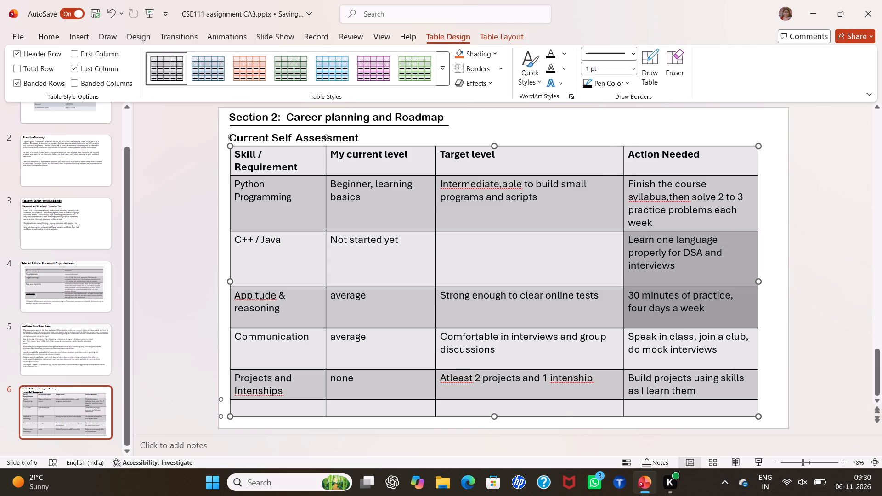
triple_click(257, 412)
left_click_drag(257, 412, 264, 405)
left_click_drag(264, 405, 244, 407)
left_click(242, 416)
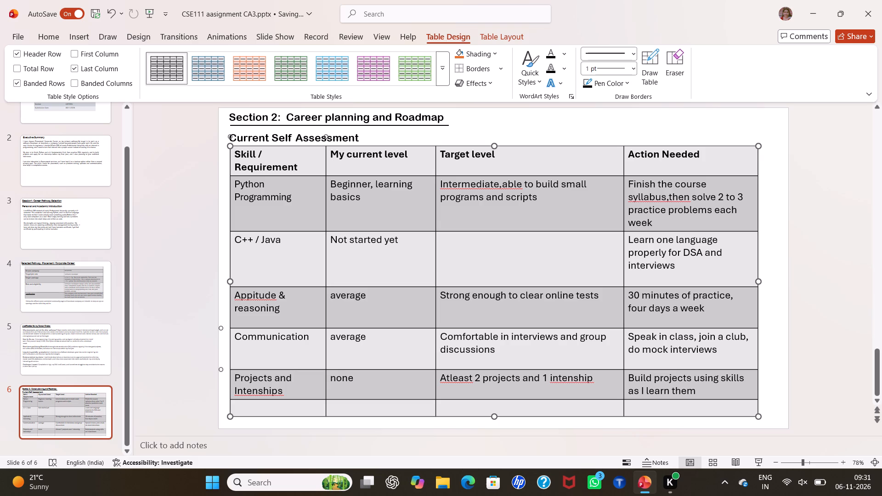
Shorten the Communication row and the Appitude & reasoning row so each fits its two lines of text tightly.
left_click_drag(266, 370, 266, 358)
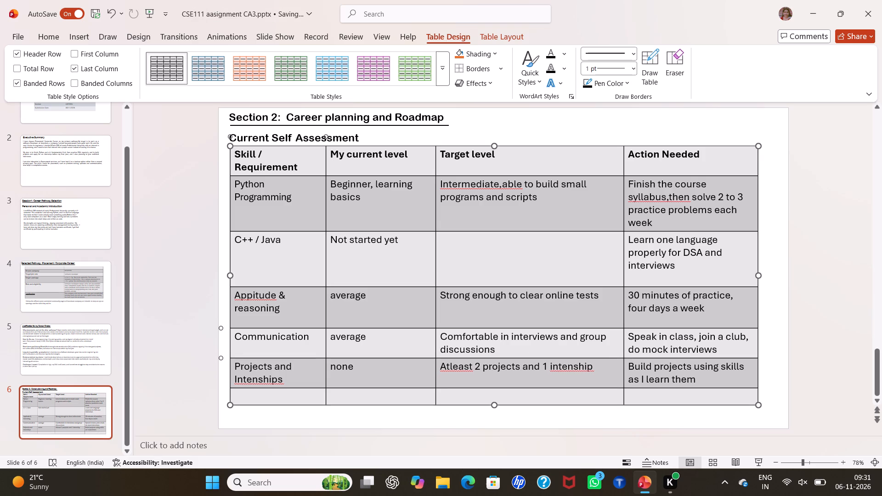
left_click_drag(315, 329, 315, 316)
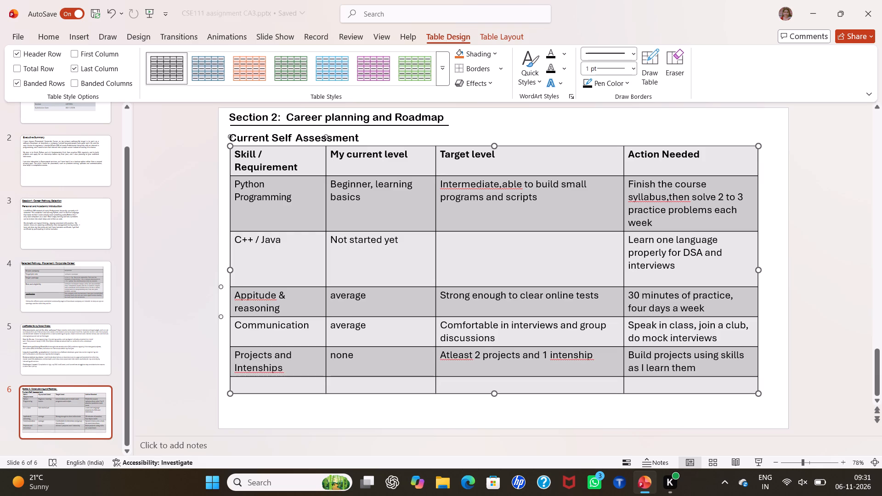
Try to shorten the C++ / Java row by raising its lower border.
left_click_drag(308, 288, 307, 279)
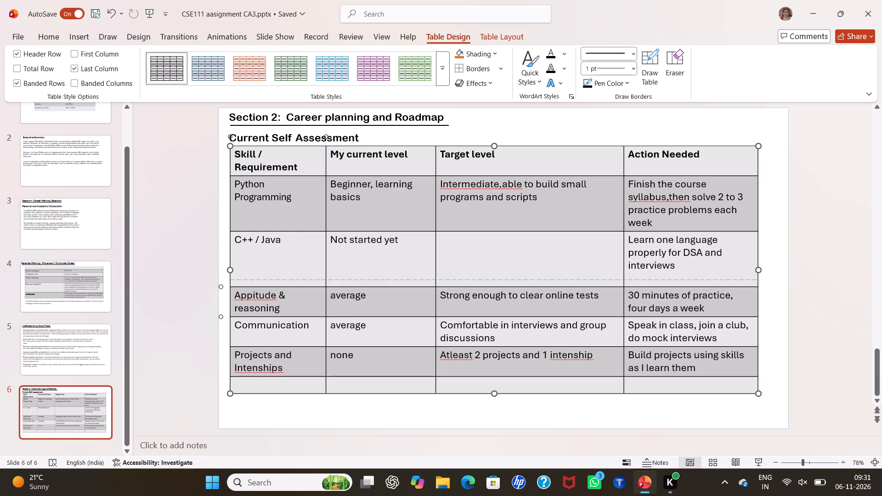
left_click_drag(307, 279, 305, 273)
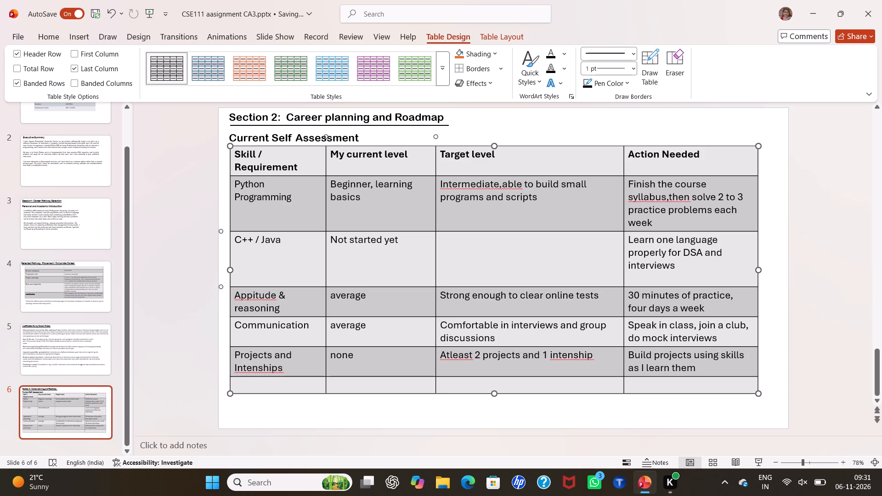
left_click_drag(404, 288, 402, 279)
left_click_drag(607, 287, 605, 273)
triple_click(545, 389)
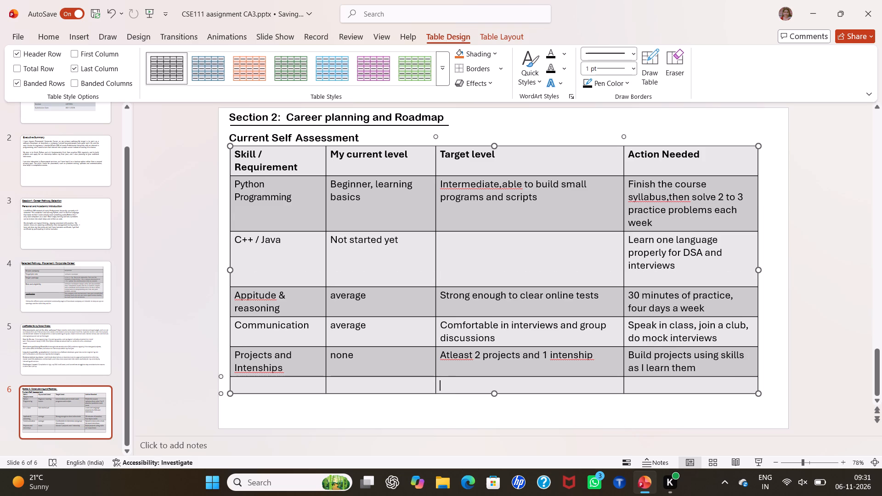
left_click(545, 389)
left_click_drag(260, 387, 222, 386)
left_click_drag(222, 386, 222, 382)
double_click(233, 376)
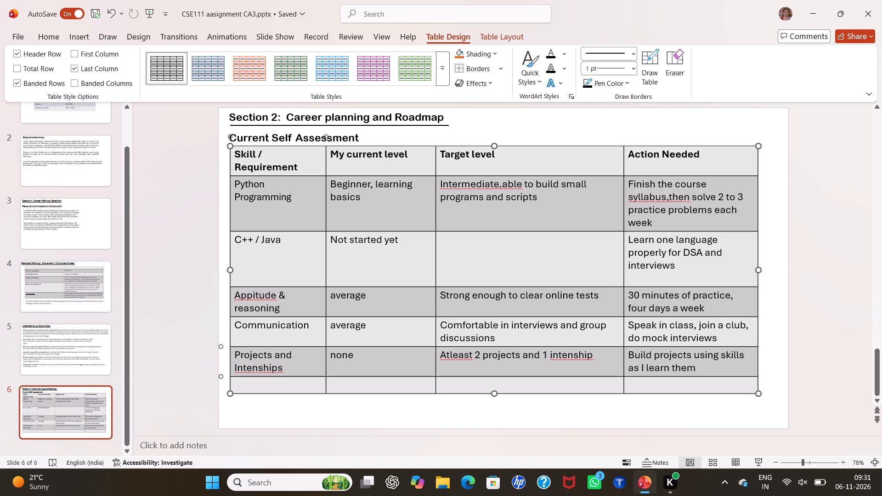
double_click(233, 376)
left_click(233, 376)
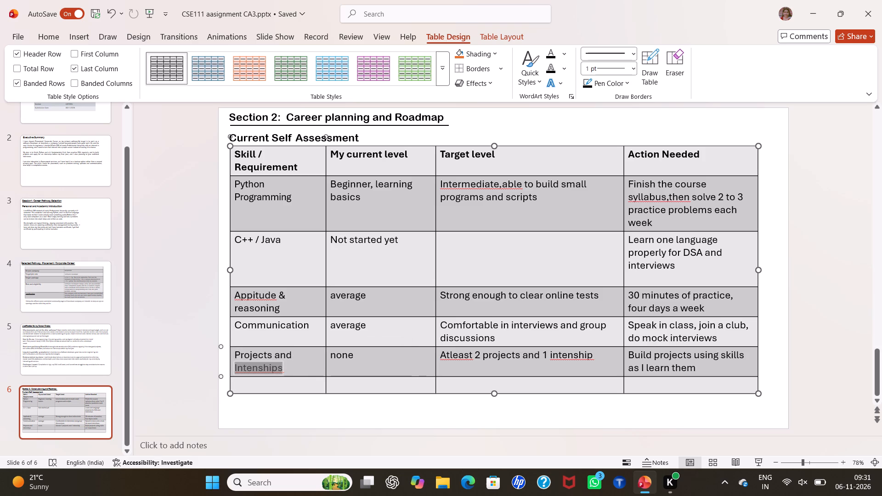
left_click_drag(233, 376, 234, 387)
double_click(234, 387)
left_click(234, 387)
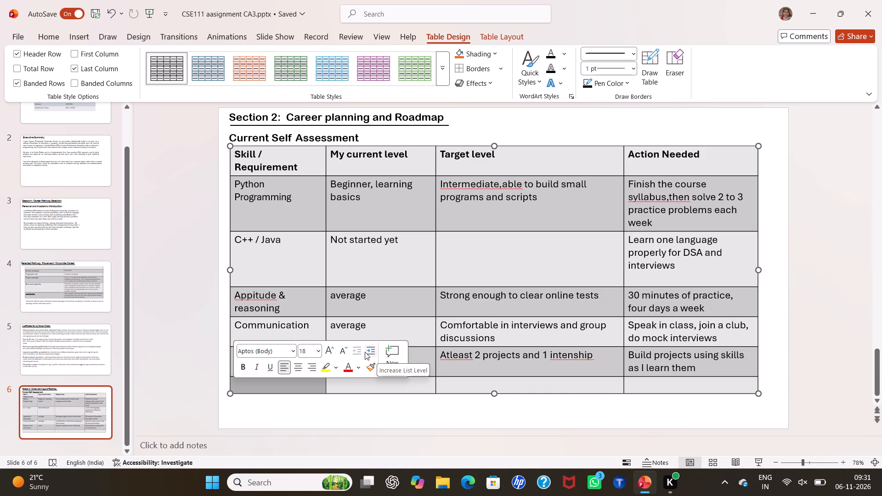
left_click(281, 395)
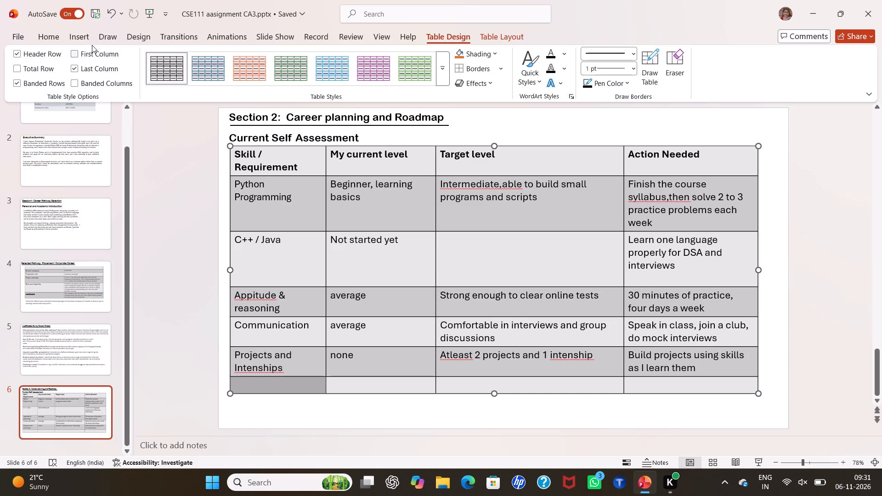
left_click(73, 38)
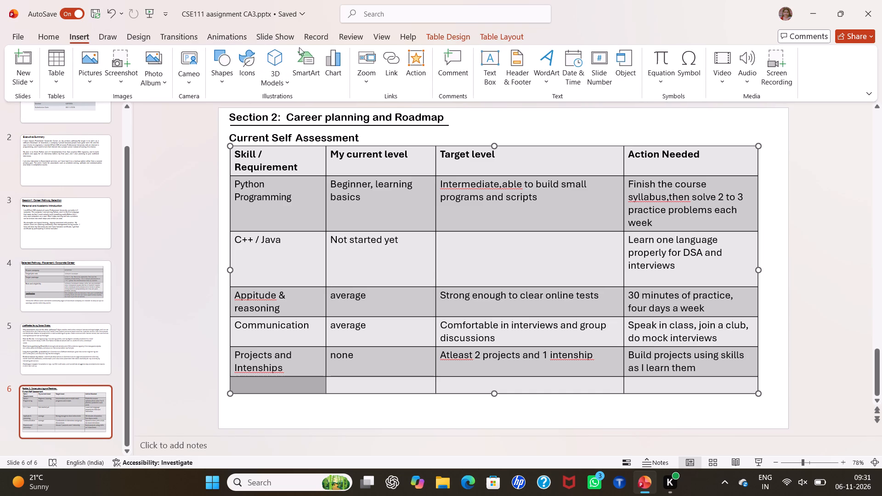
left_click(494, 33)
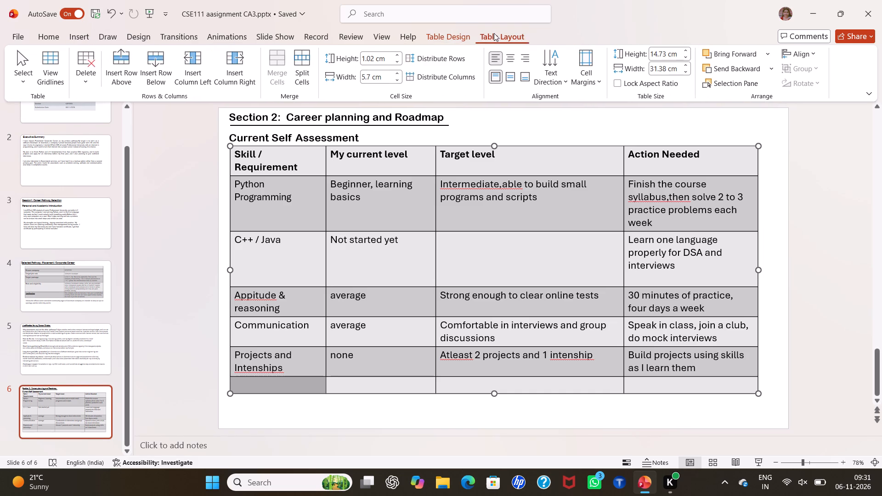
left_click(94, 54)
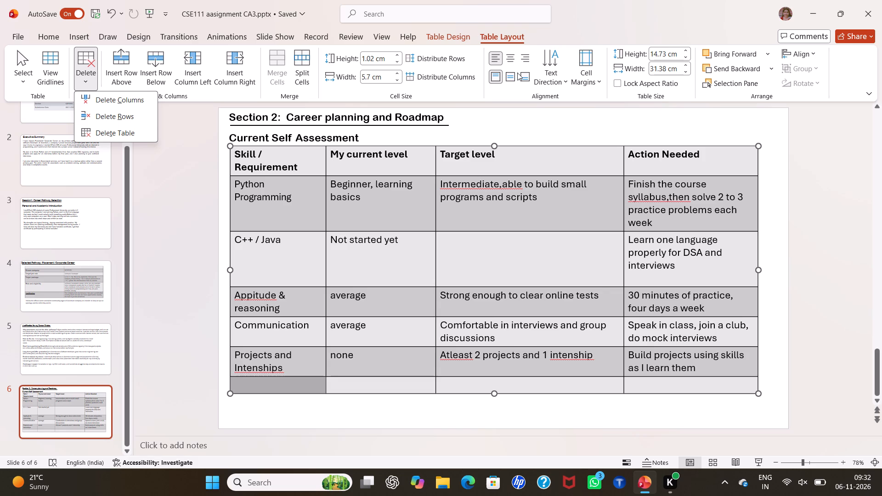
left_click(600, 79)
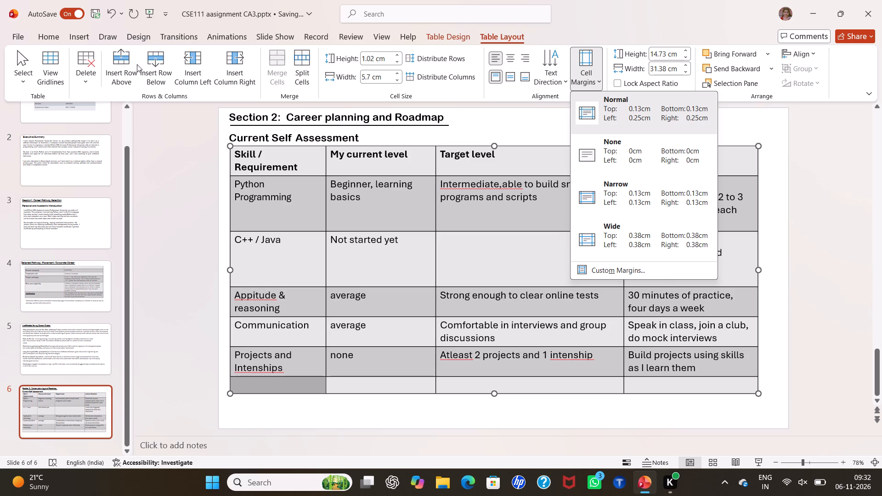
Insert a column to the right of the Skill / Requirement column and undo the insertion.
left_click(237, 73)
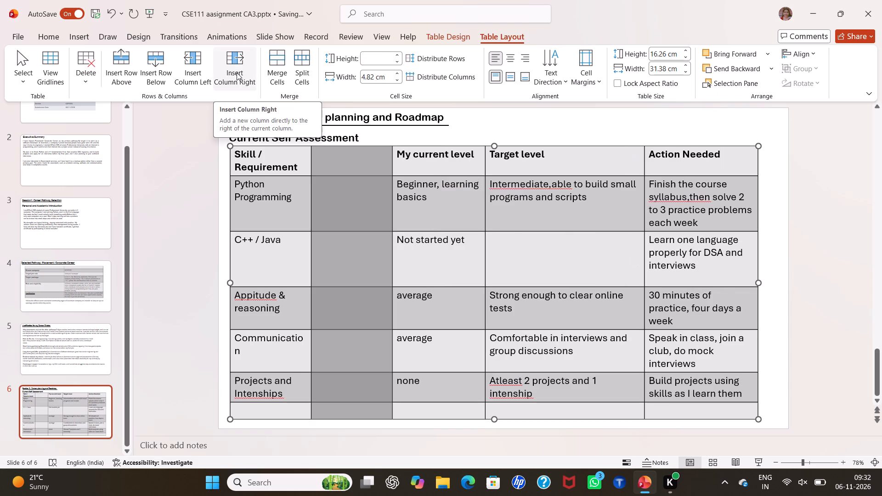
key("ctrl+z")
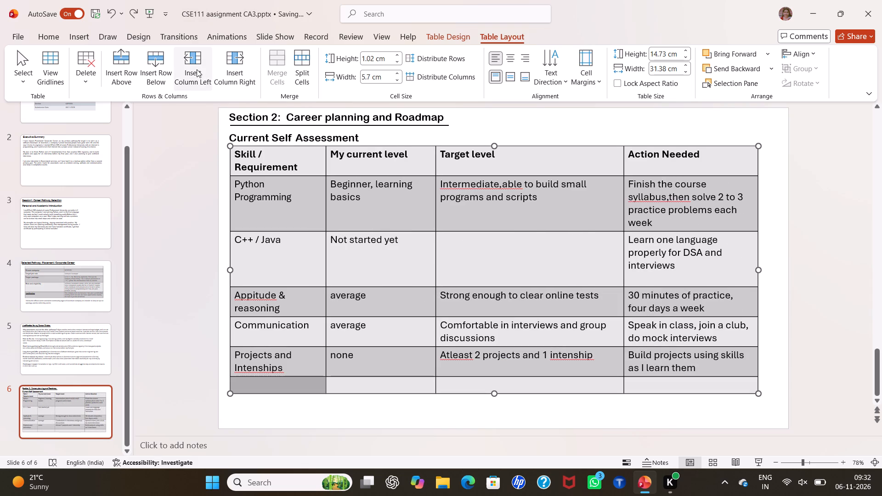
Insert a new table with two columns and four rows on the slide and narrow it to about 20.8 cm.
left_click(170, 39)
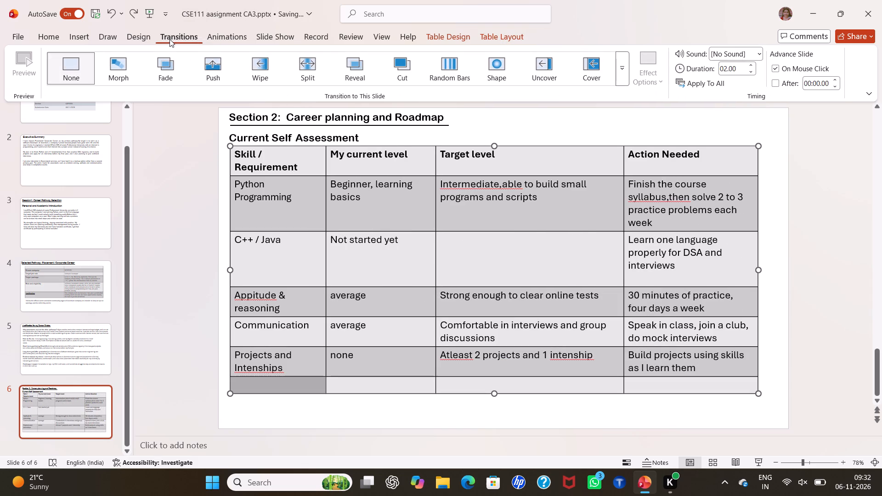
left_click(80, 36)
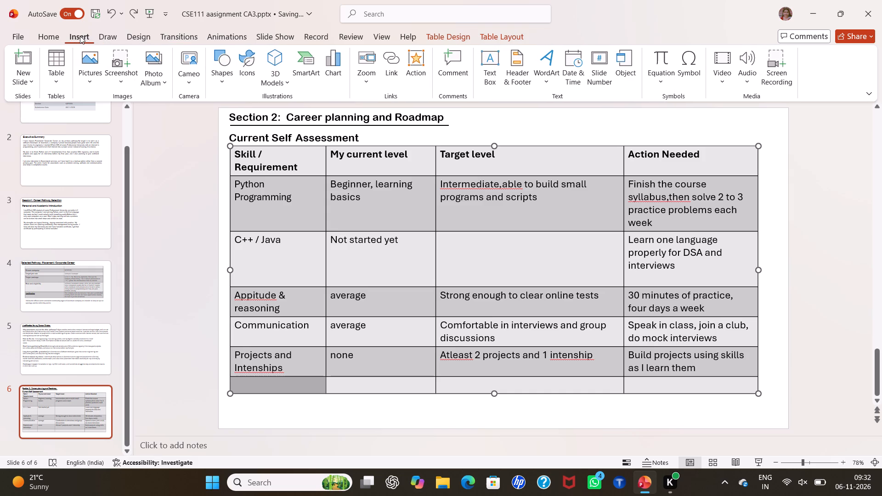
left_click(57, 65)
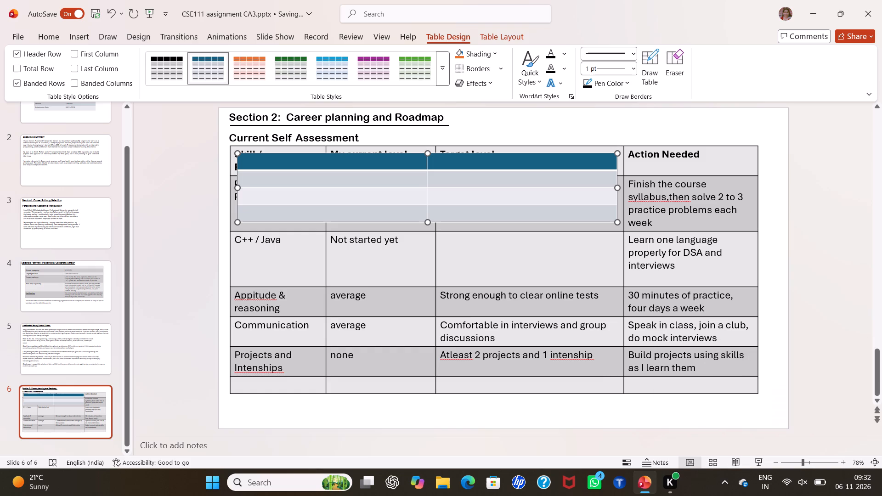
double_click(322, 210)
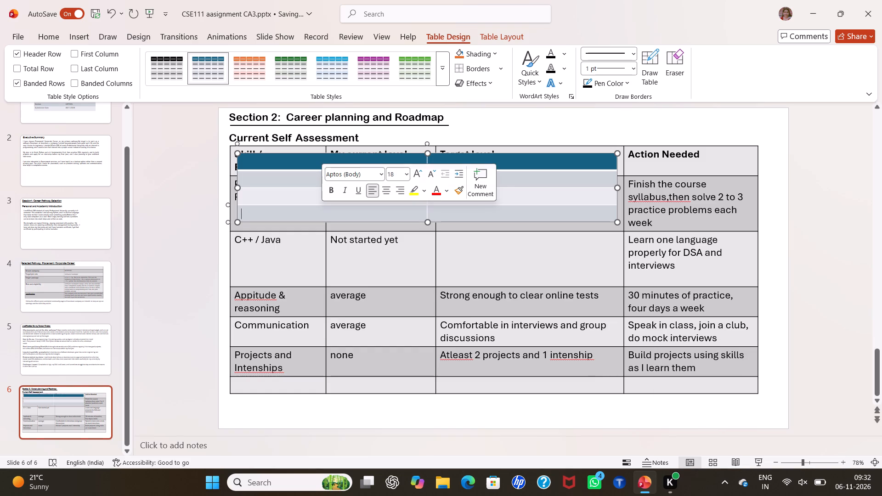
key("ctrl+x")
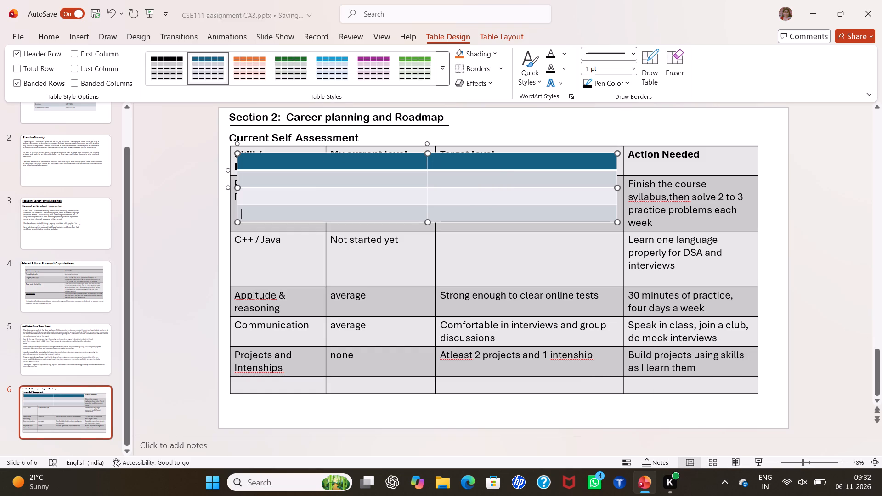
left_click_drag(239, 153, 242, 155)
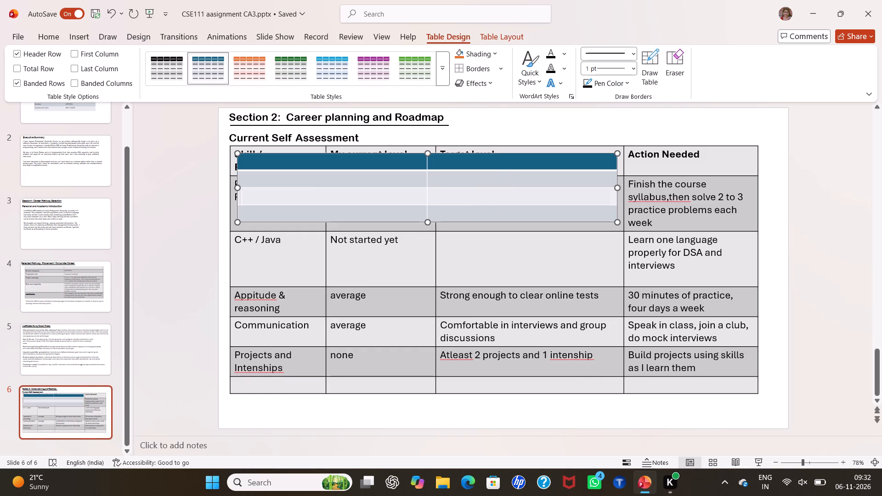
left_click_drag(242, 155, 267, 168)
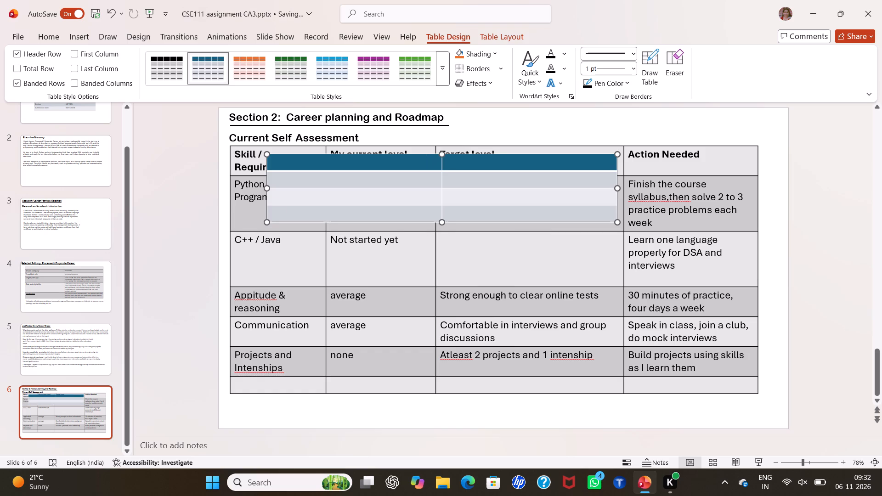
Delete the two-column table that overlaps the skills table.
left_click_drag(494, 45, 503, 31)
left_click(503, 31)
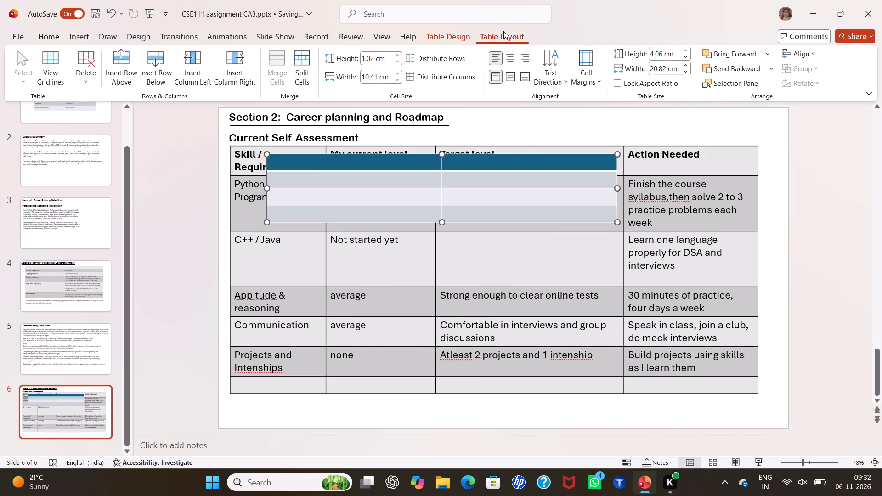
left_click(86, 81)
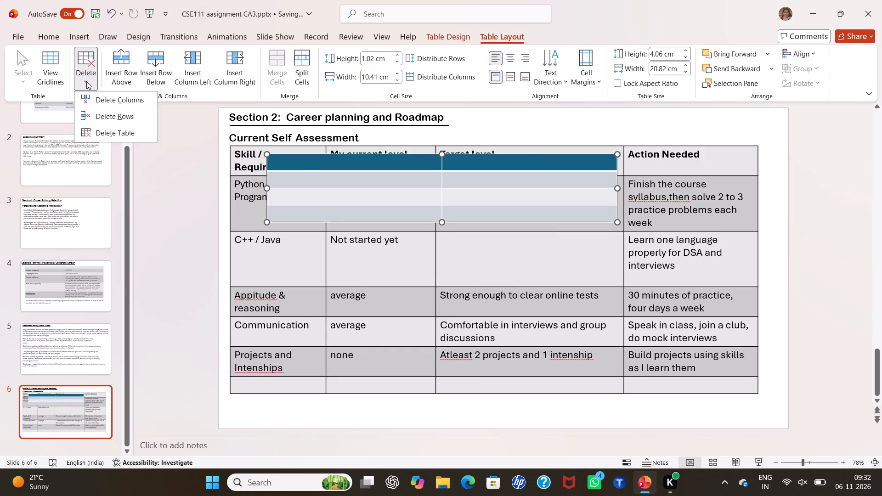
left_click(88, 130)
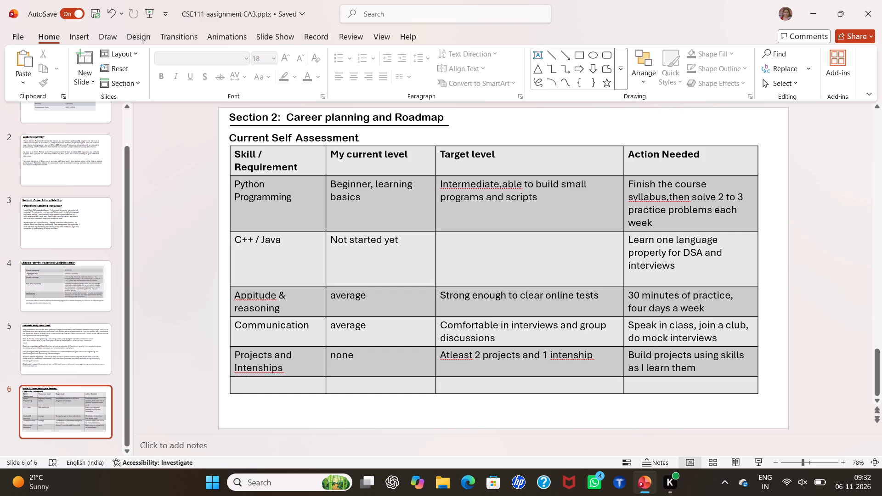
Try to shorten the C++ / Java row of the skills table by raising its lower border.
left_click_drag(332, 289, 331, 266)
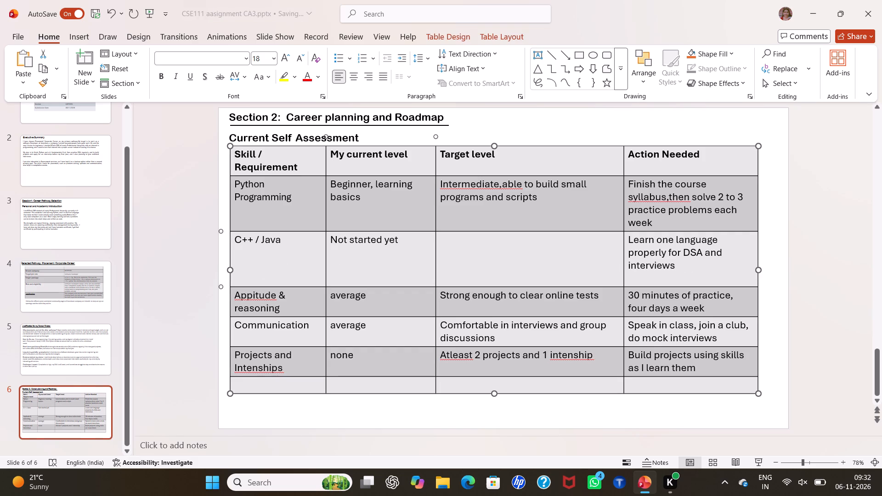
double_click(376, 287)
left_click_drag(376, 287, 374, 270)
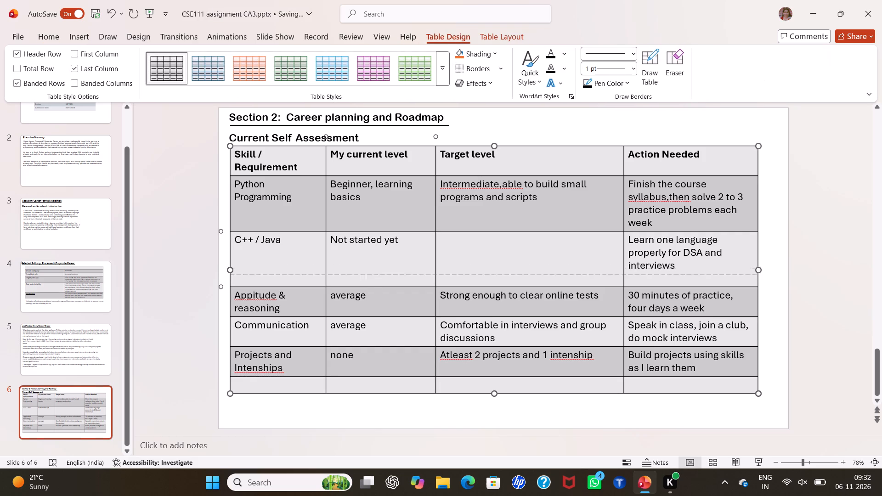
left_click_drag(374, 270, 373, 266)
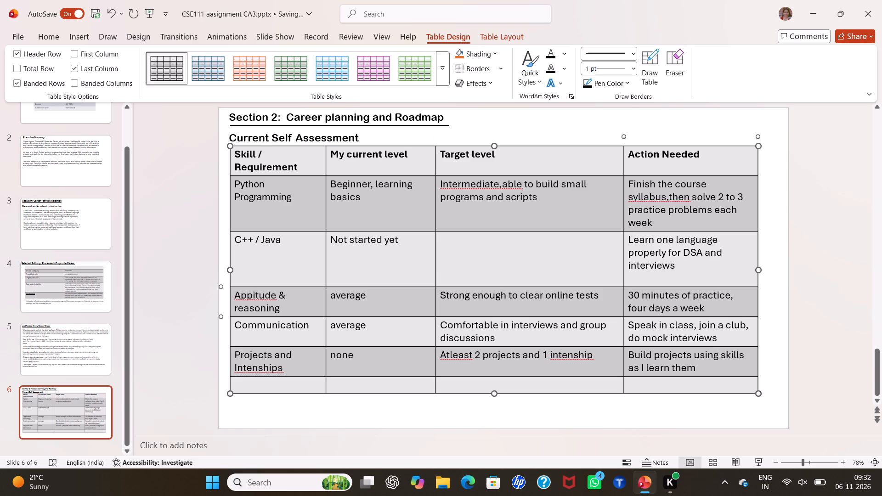
Stretch the skills table slightly taller by lowering its bottom edge.
left_click(656, 389)
left_click_drag(493, 393, 486, 392)
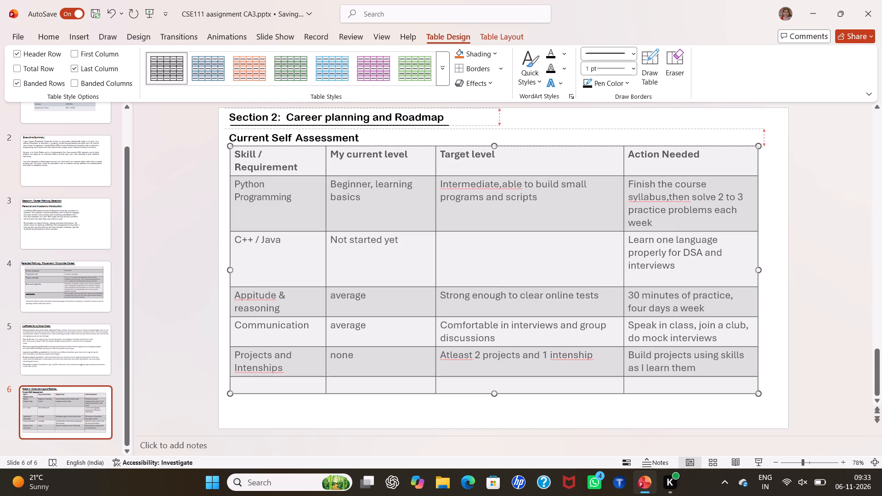
left_click_drag(486, 392, 487, 392)
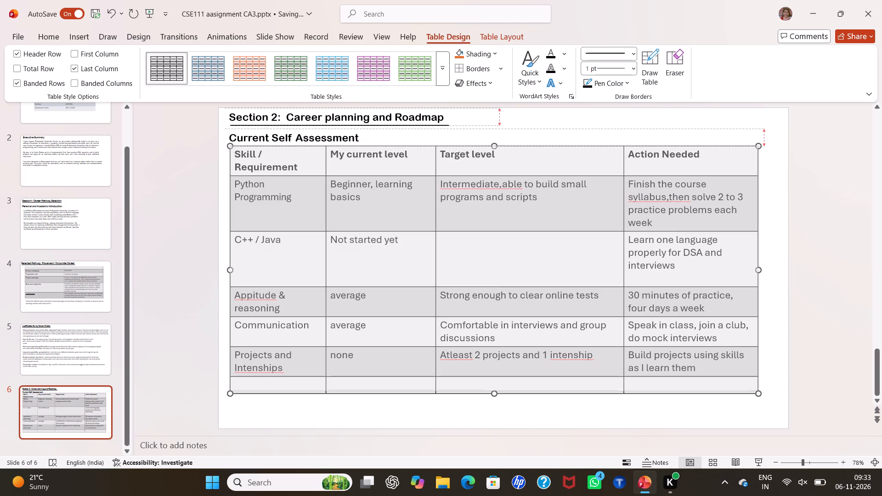
left_click_drag(487, 392, 493, 399)
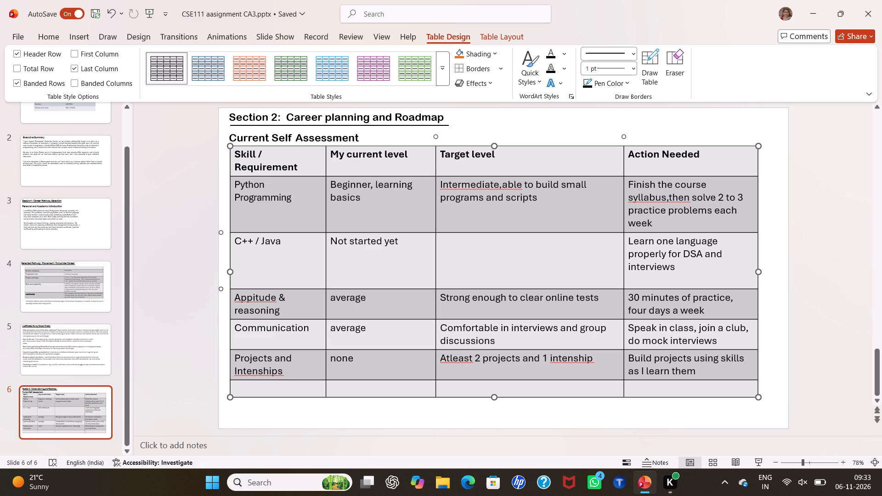
Raise the lower border of the skills table's C++ / Java row slightly to shorten the row.
double_click(510, 254)
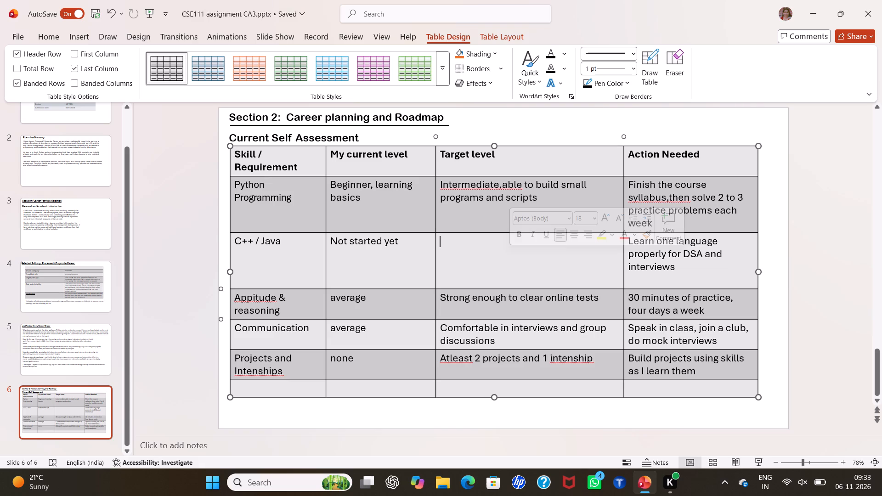
left_click_drag(514, 289, 509, 280)
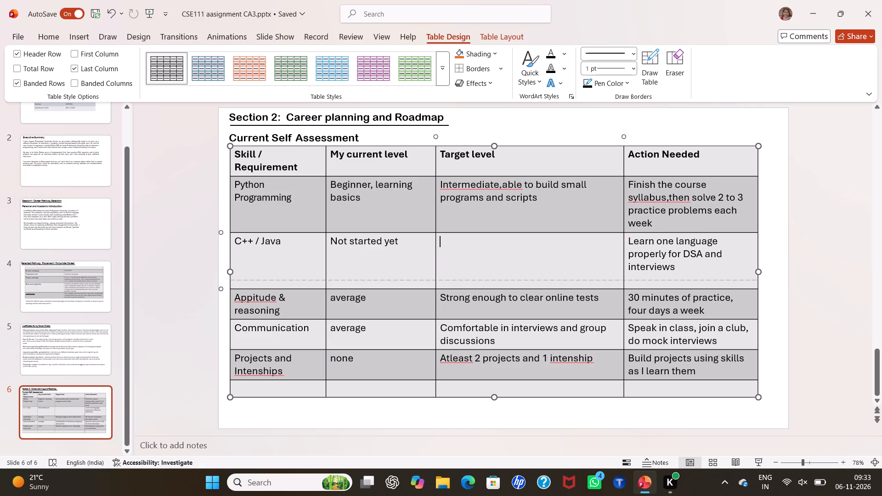
left_click_drag(509, 280, 508, 276)
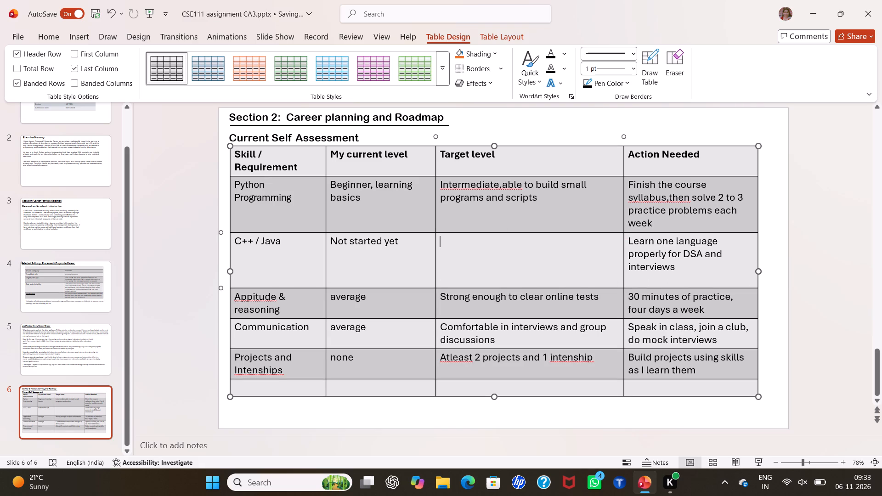
left_click_drag(509, 288, 508, 276)
Narrow the skills table's Action Needed column slightly by moving its outer edge inward.
left_click_drag(755, 287, 752, 275)
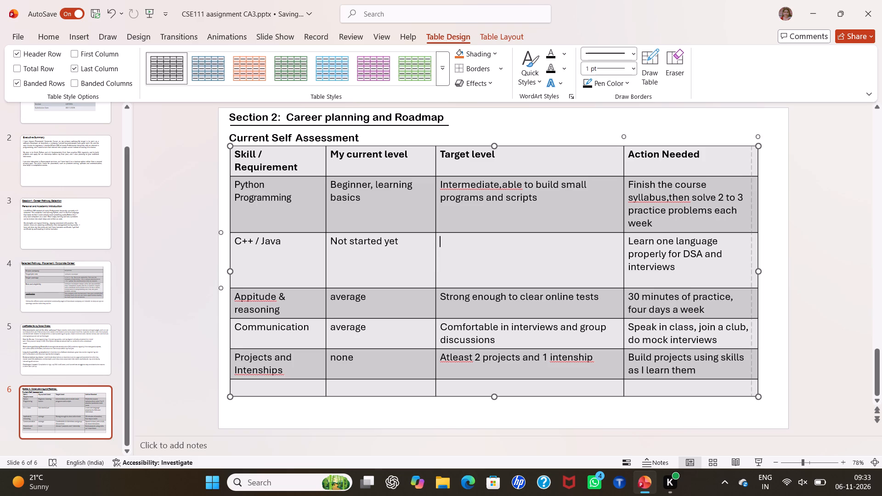
left_click_drag(752, 275, 755, 277)
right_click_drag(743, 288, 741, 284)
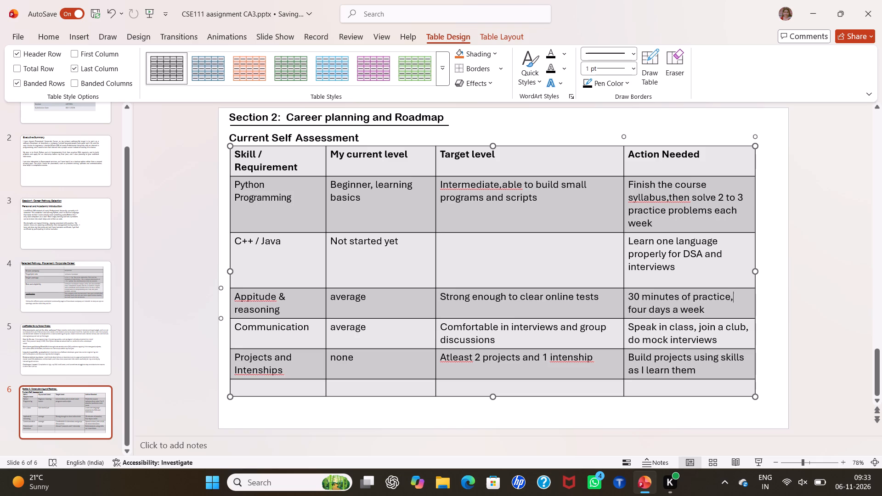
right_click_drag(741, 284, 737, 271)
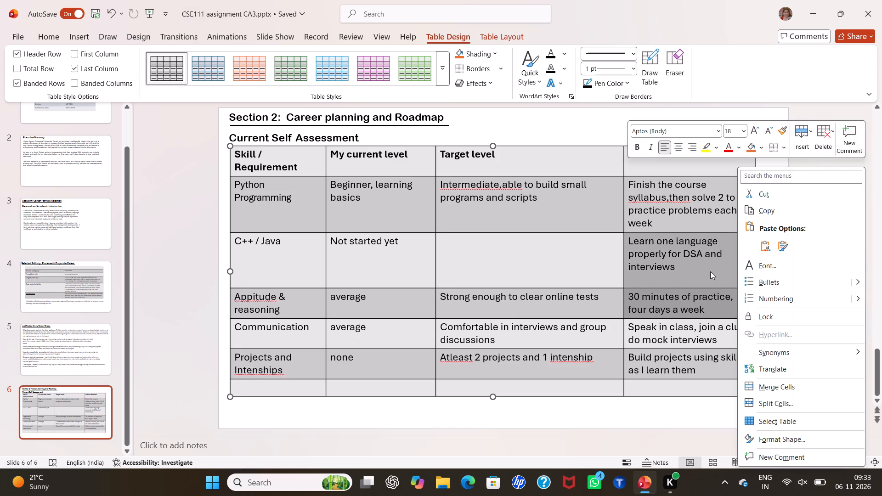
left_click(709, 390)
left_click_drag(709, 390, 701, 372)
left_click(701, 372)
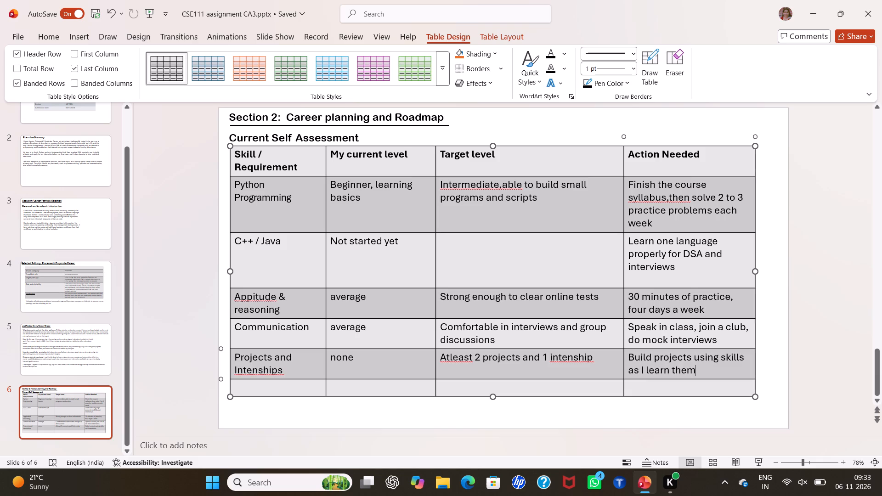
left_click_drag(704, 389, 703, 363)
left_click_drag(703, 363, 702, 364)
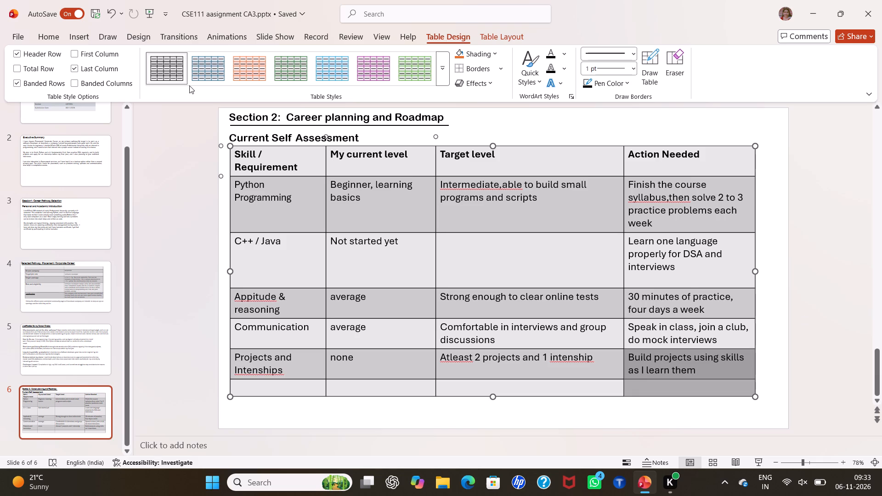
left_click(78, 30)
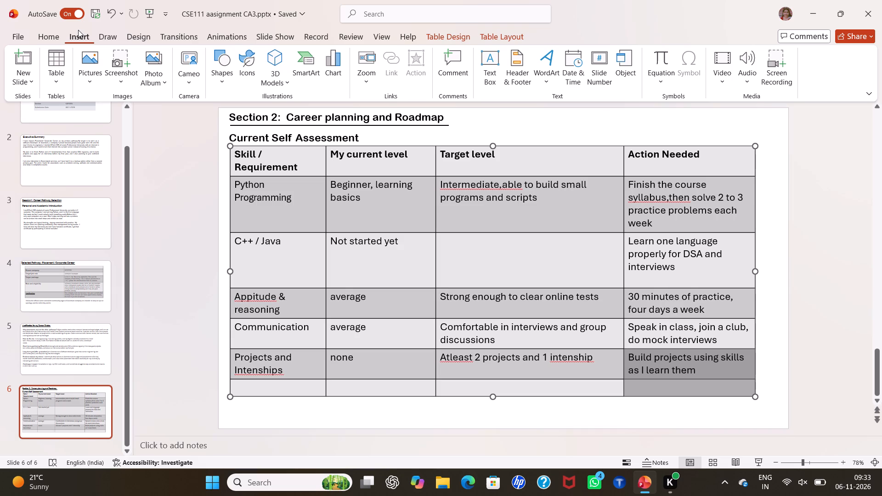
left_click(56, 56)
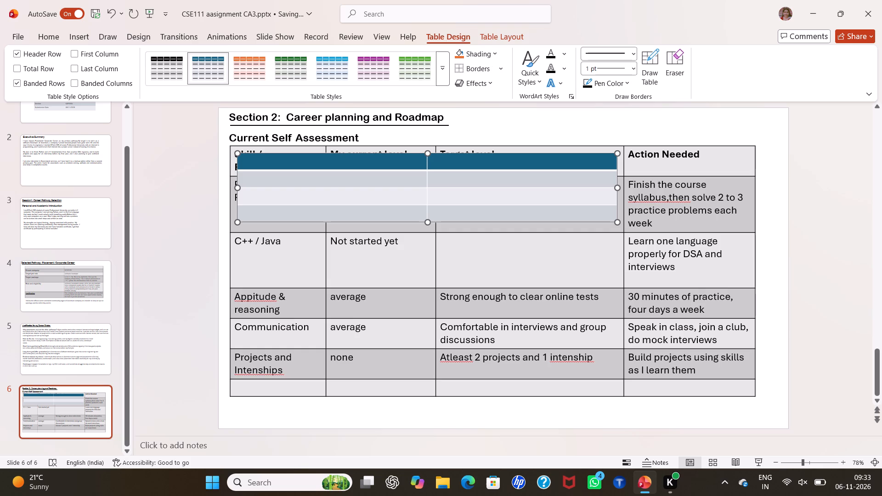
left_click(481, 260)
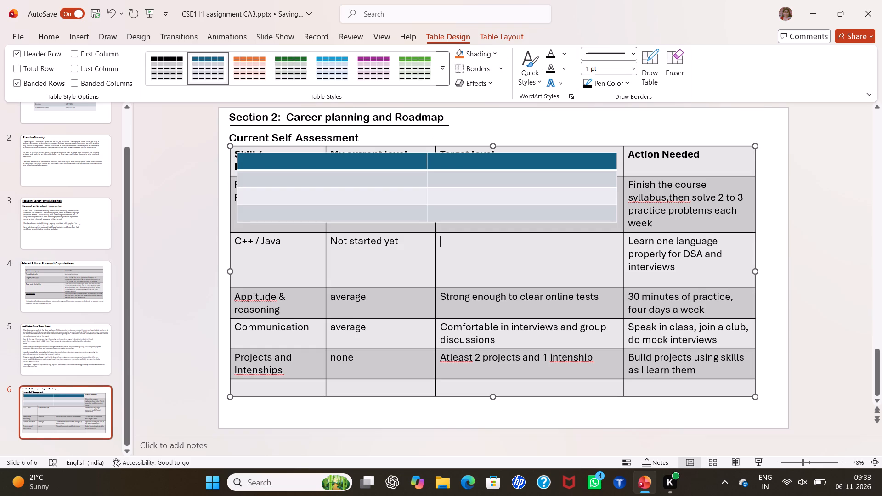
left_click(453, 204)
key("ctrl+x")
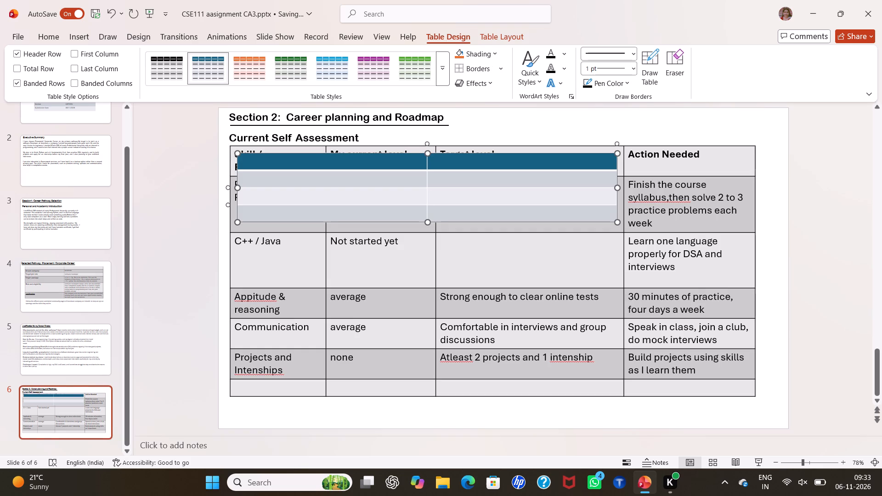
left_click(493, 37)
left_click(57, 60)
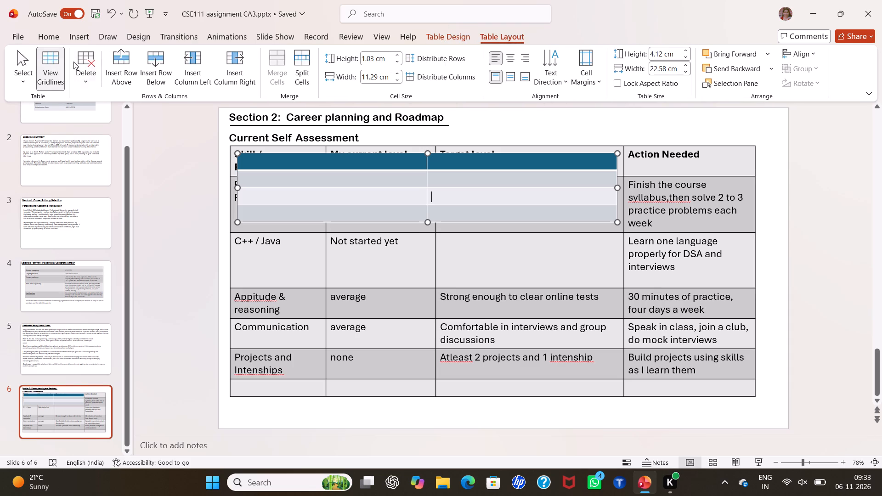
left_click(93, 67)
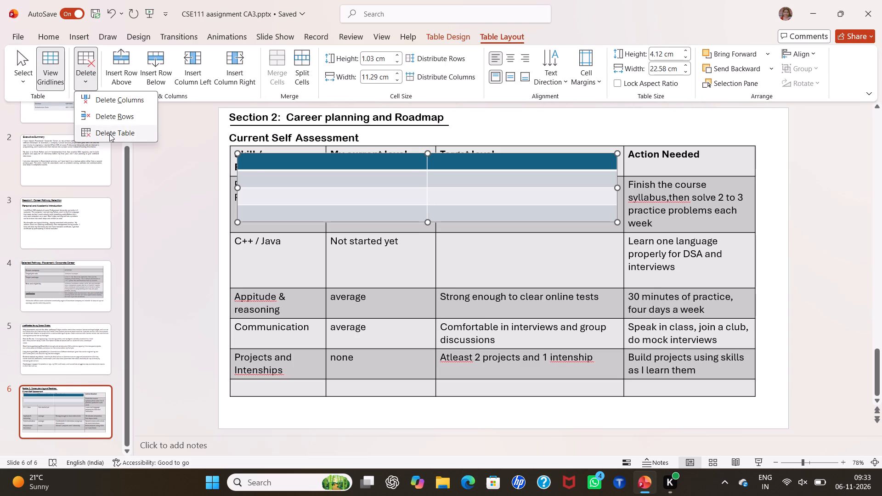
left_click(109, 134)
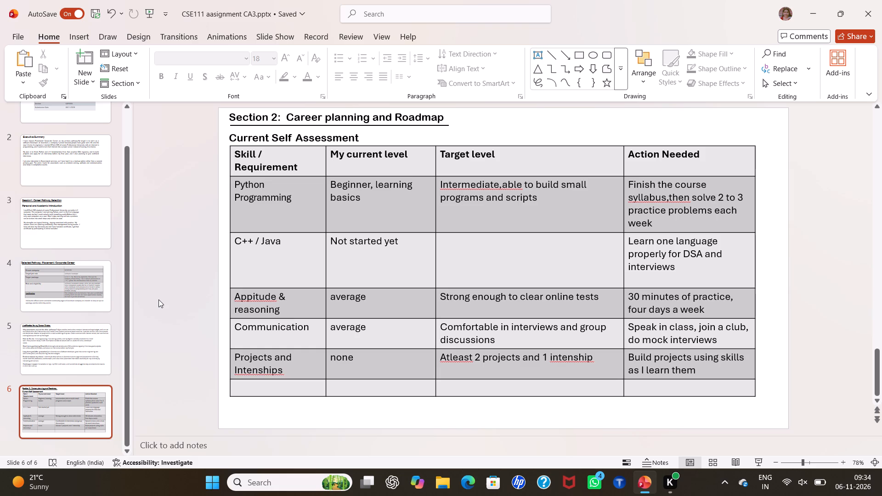
Add a new slide with the Blank layout after slide 6.
scroll(173, 407, "down", 2)
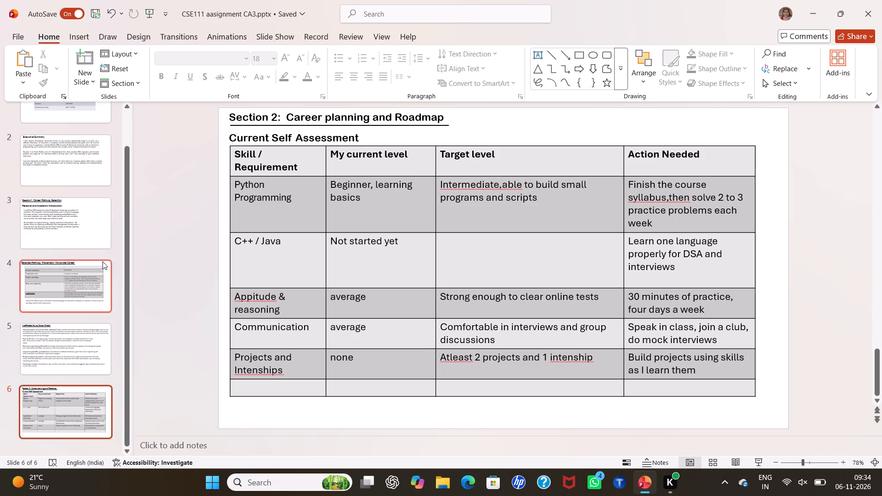
left_click(88, 85)
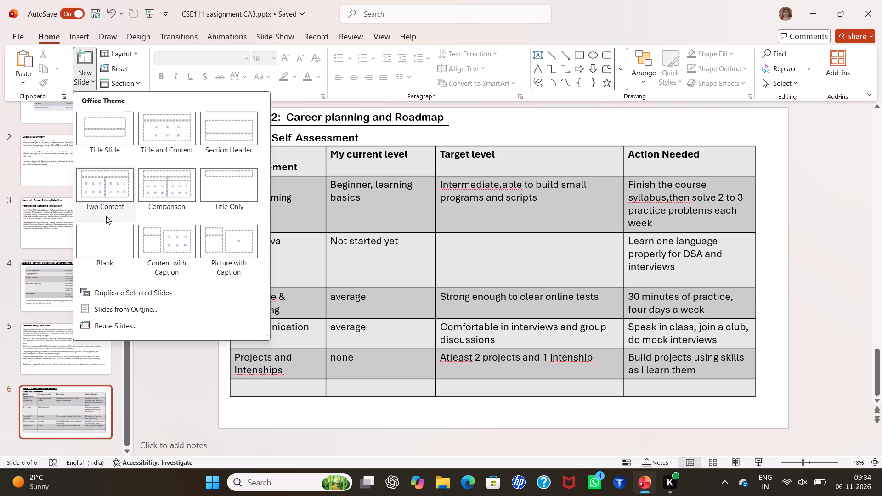
left_click(103, 237)
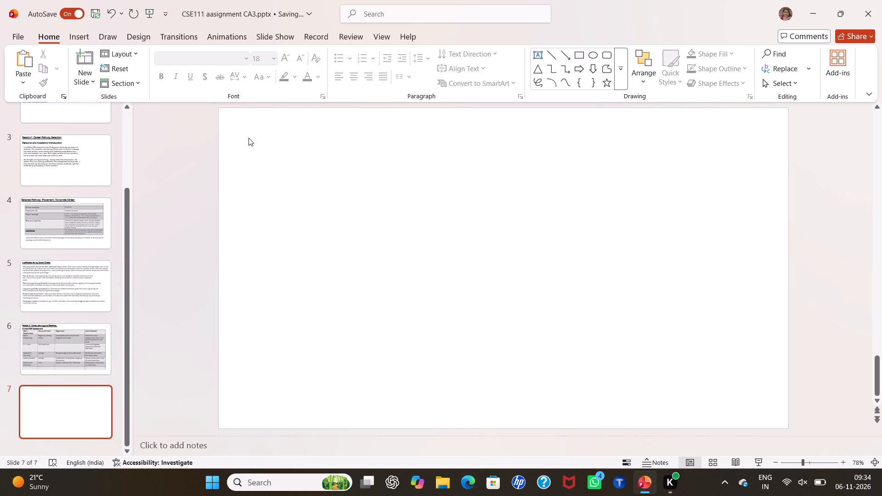
Start a text box near the top-left corner of the blank slide 7 and set its font to Arial Rounded MT Bold.
left_click(280, 145)
double_click(249, 123)
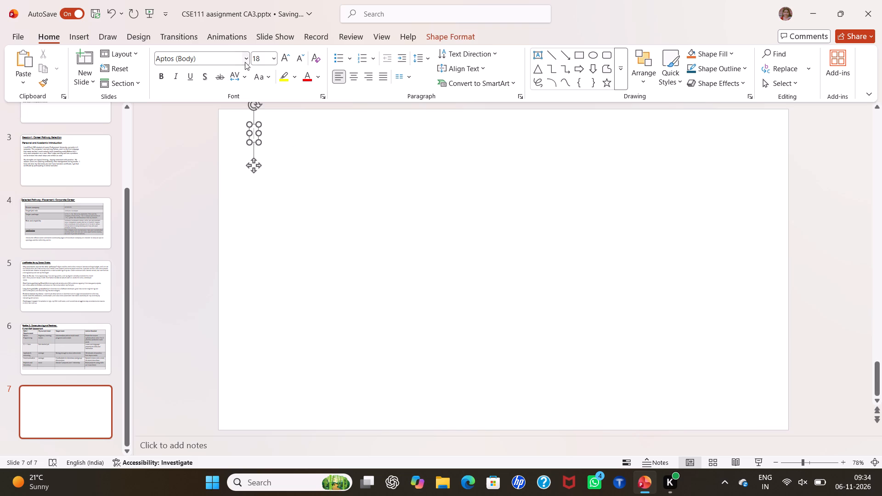
left_click(249, 61)
left_click(246, 60)
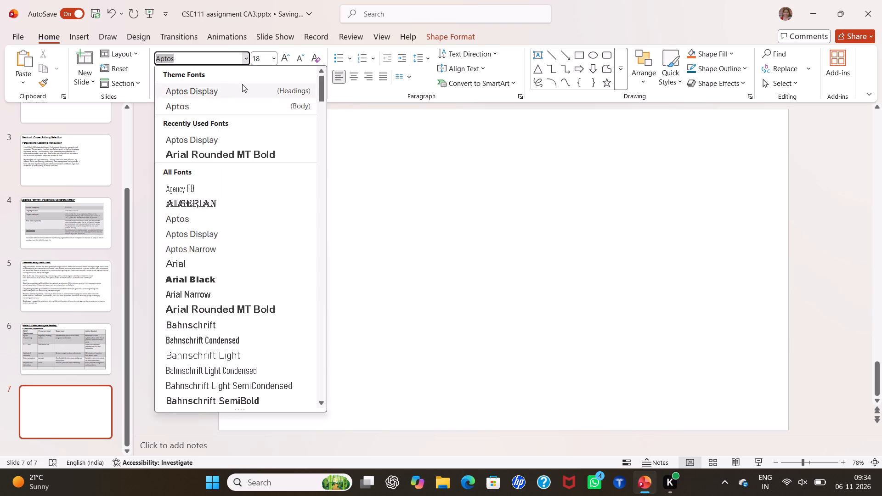
left_click(233, 150)
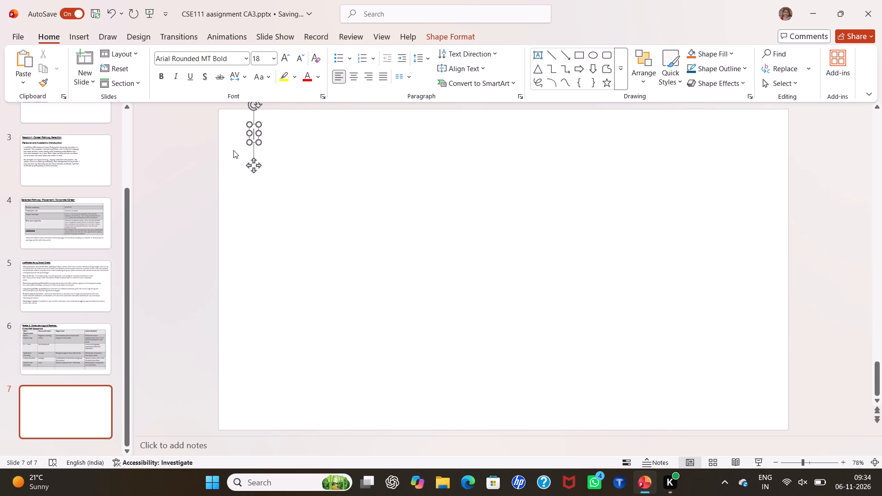
Enter the heading "Career Requirements and skill Development Plan" in the text box on slide 7.
type("Career")
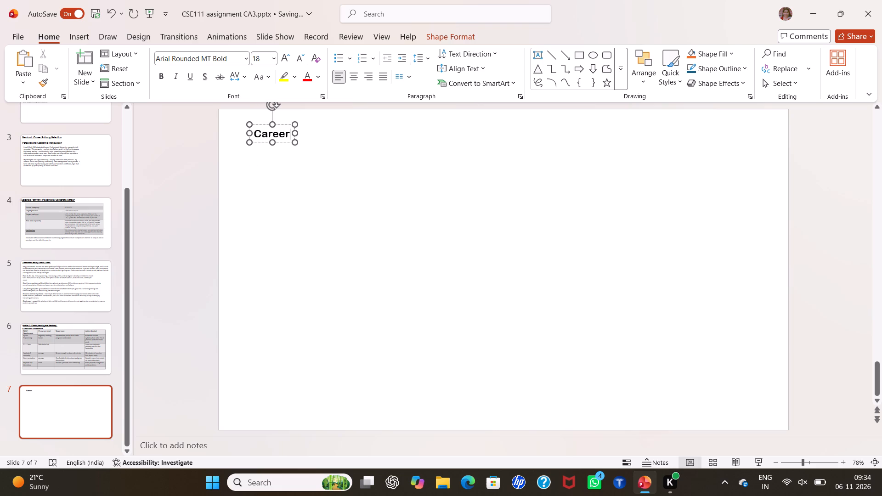
key("space")
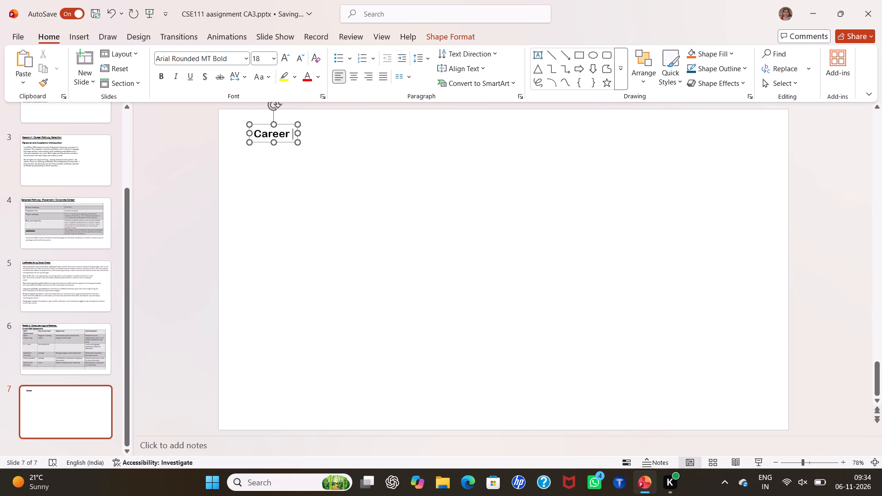
type("Req")
type("uirements")
key("space")
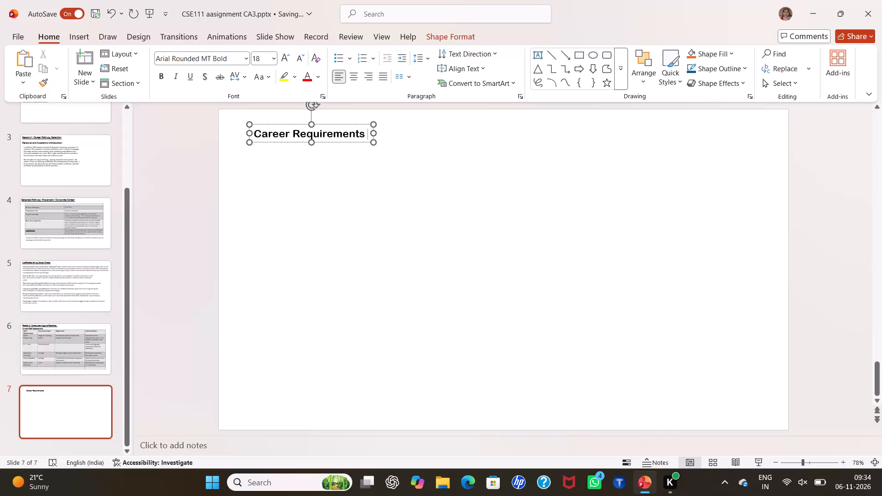
key("shift+a")
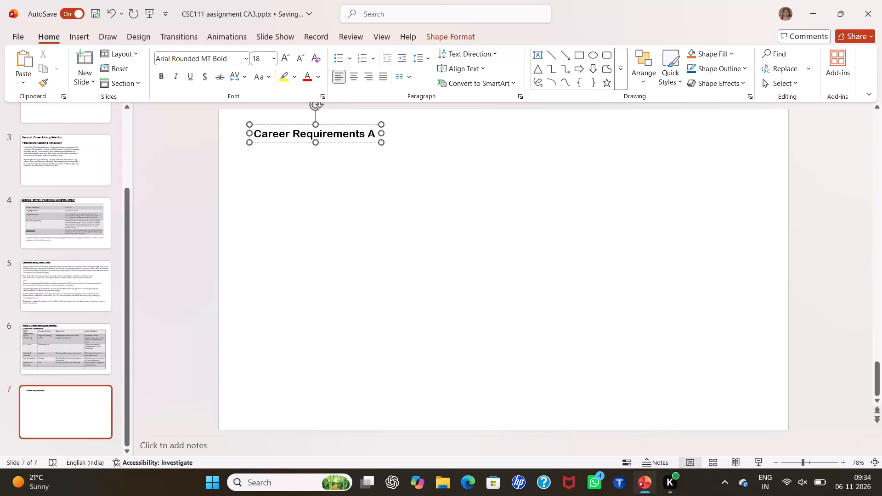
key("BackSpace")
type("and sk")
key("BackSpace")
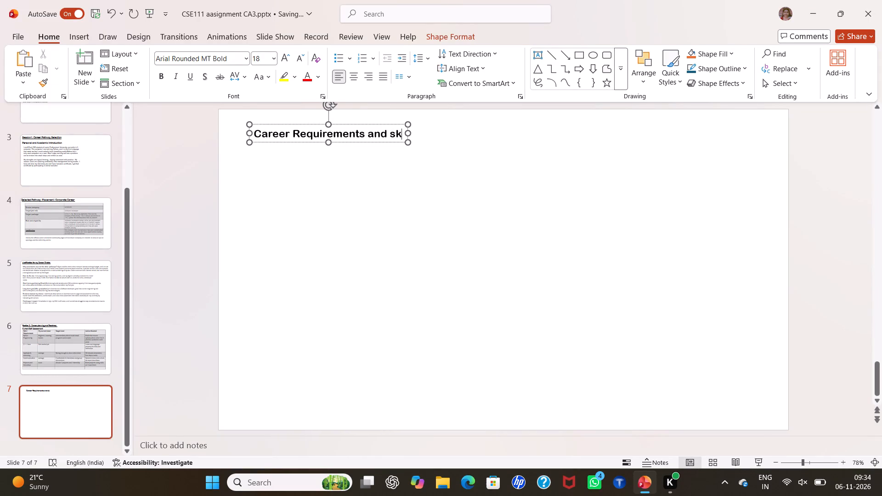
type("till")
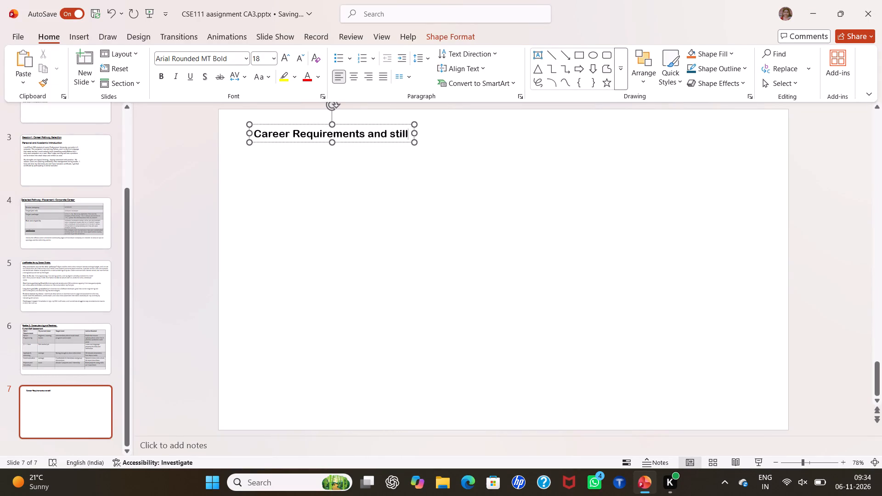
key("space")
key("BackSpace")
key("BackSpace")
key("BackSpace")
key("BackSpace")
key("BackSpace")
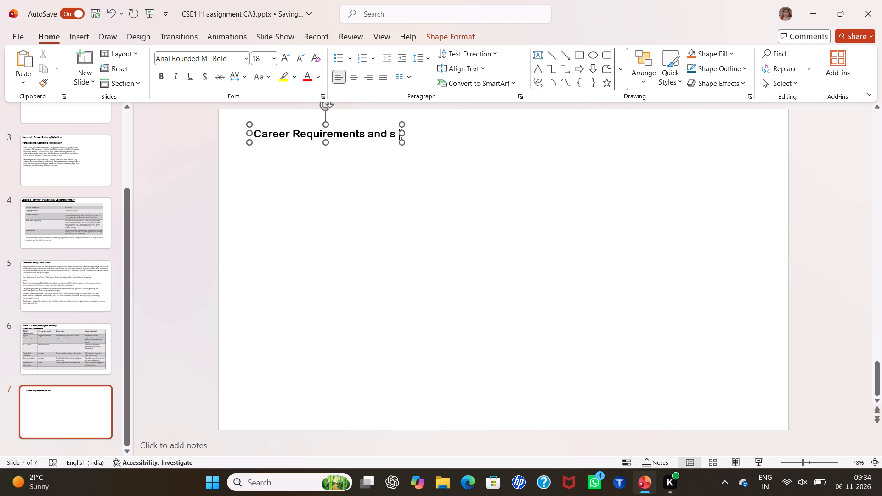
type("ki")
type("ll")
key("space")
type("Development")
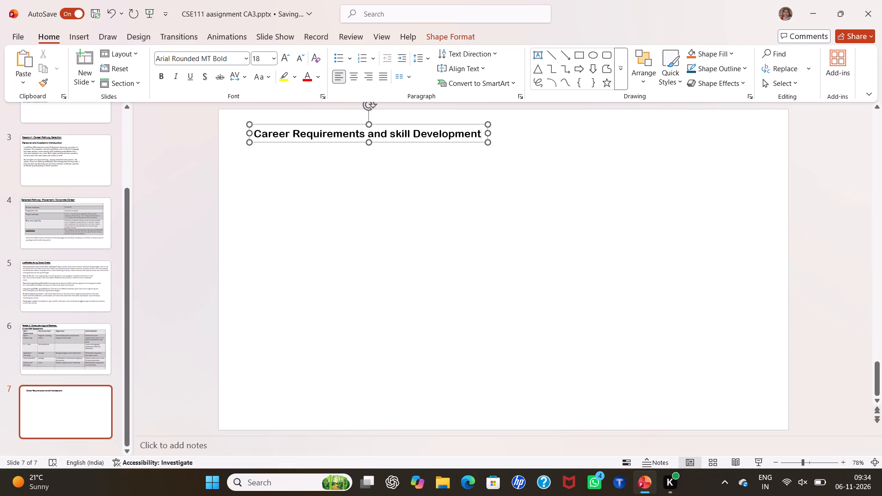
key("space")
type("Pl")
type("an")
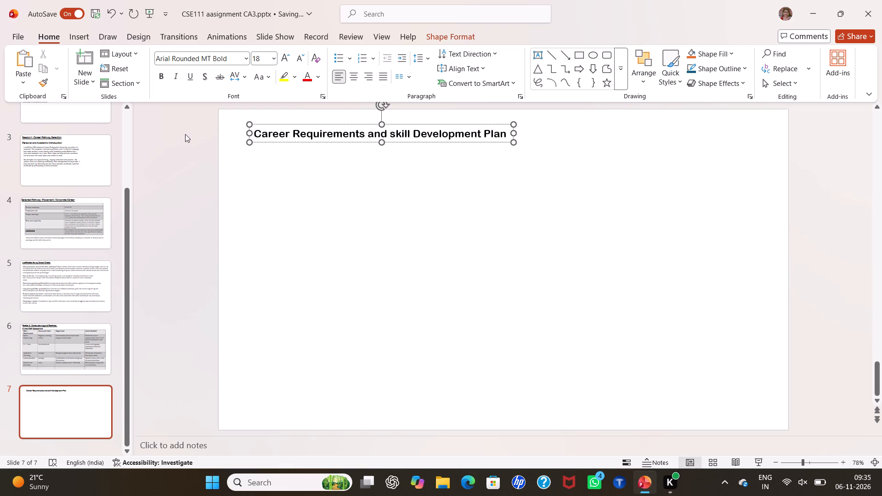
Extend the heading's text box up to the slide's top-left corner so that the heading starts there.
left_click_drag(249, 120, 223, 113)
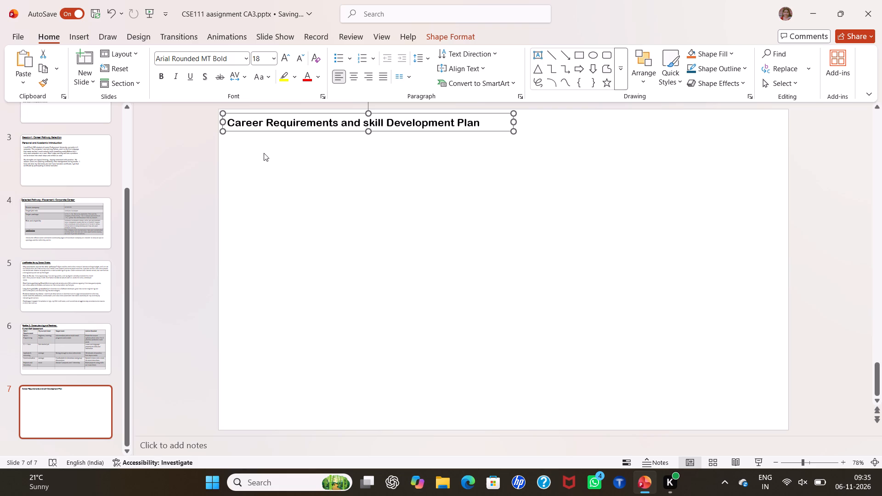
Add a new slide with the Blank layout after slide 7.
left_click(251, 141)
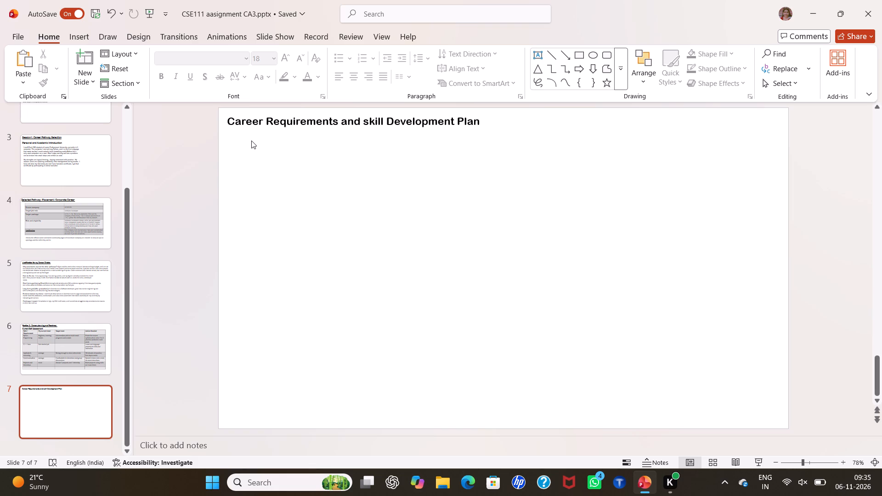
scroll(251, 141, "down", 2)
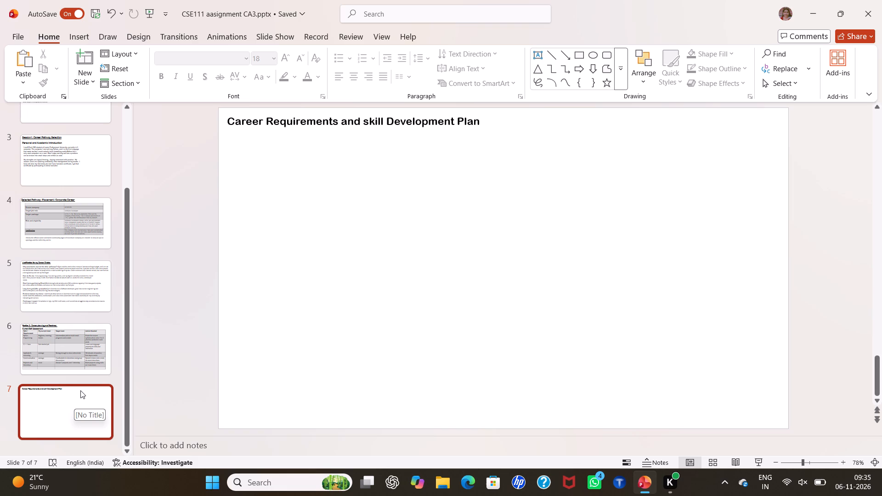
scroll(80, 390, "down", 3)
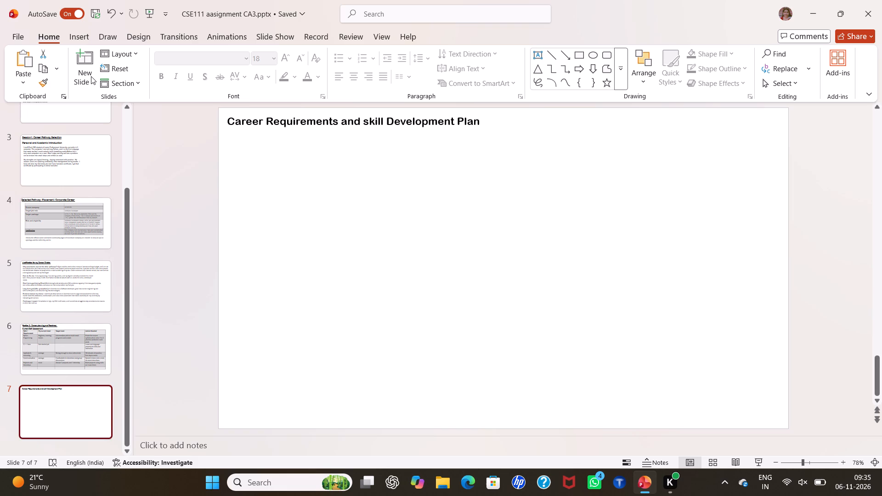
left_click(91, 76)
left_click(91, 239)
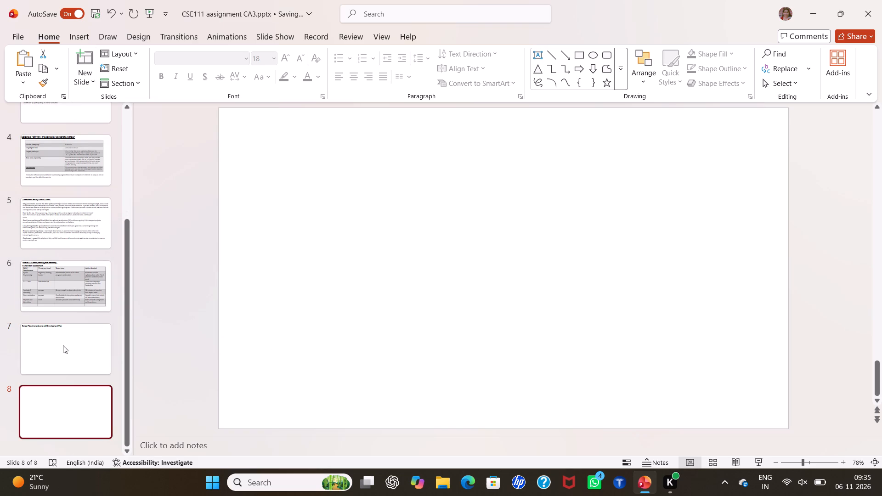
left_click(50, 399)
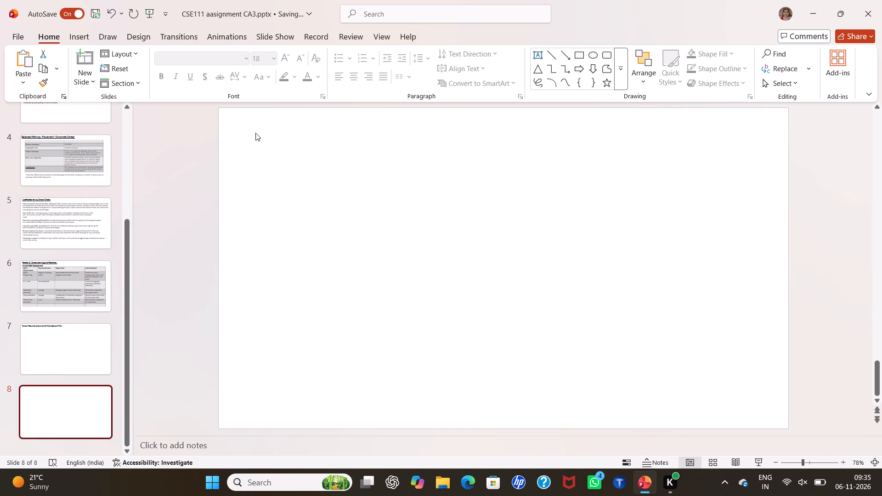
Start a text box near the top-left corner of blank slide 8 and set its font to Arial Rounded MT Bold.
left_click(255, 133)
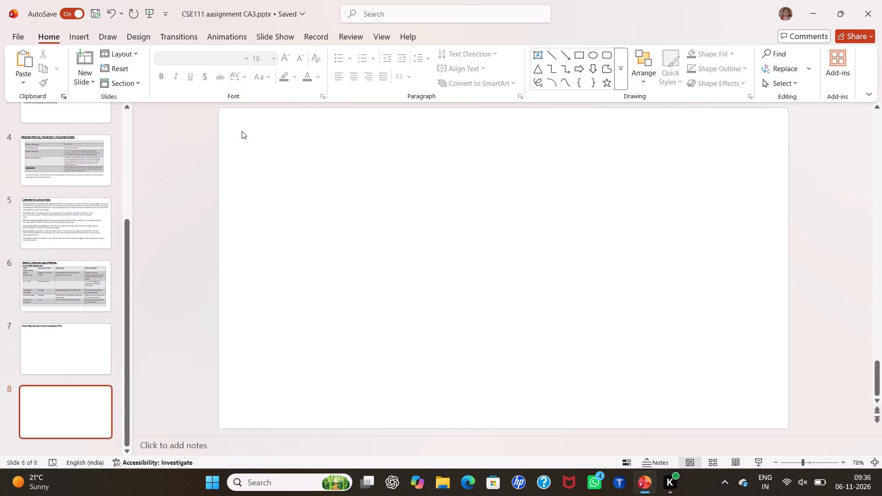
double_click(234, 123)
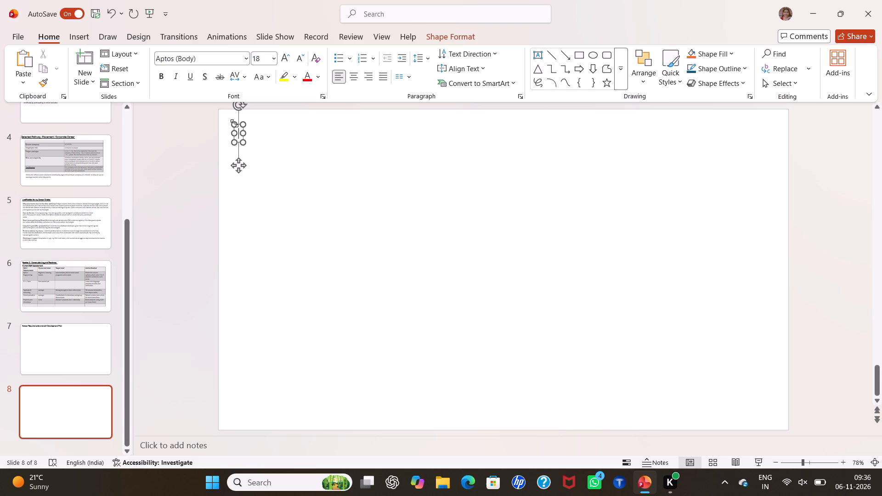
key("shift+p")
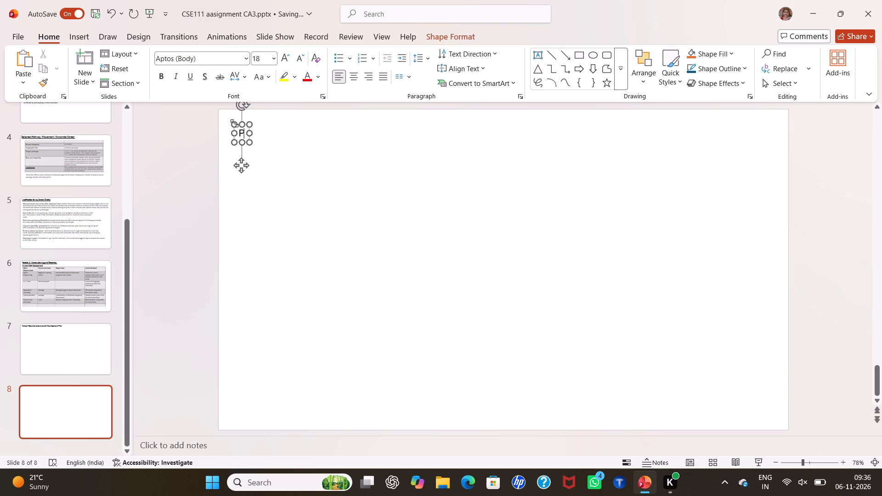
key("BackSpace")
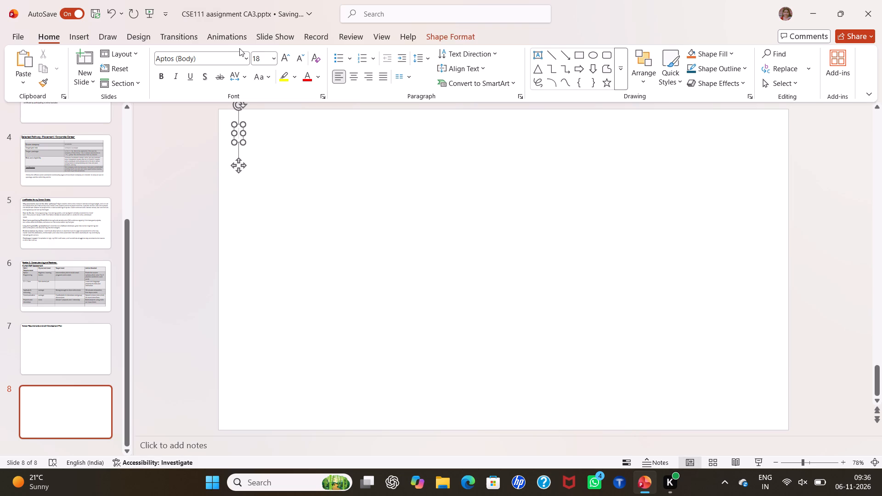
left_click(243, 53)
left_click(232, 137)
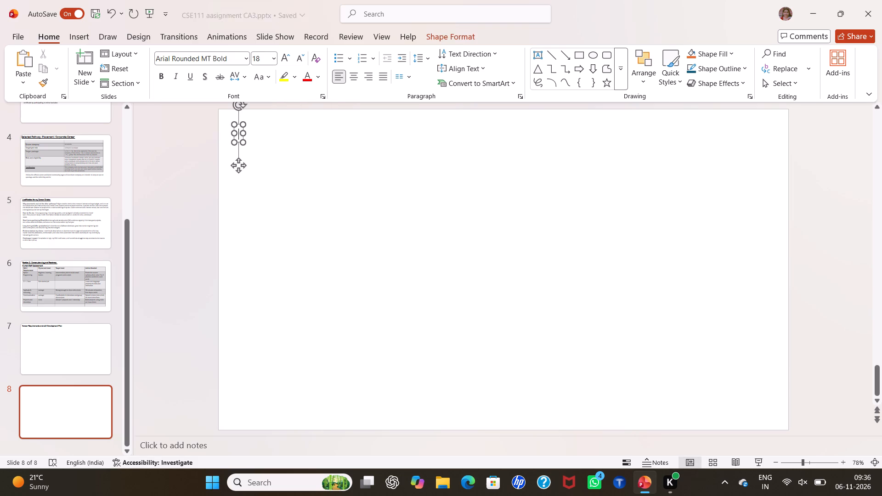
Enter the heading "Pathway specific Preparation(Placement)" in the text box on slide 8.
type("Path")
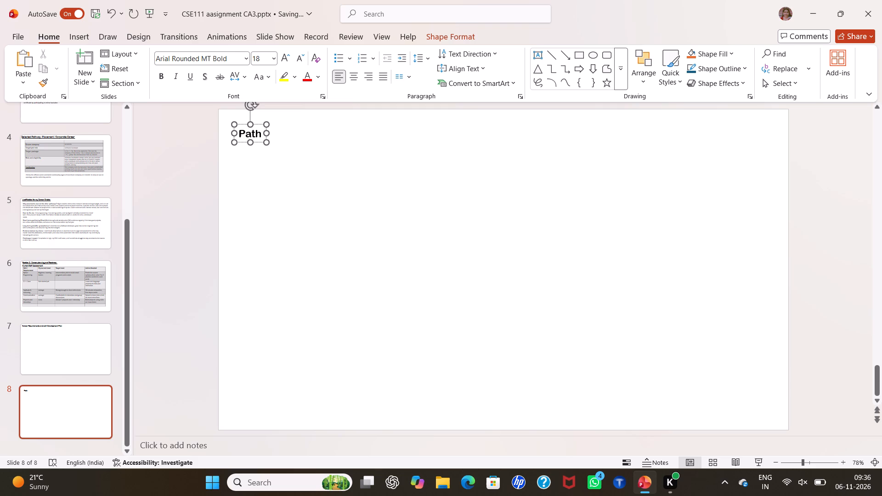
type("way")
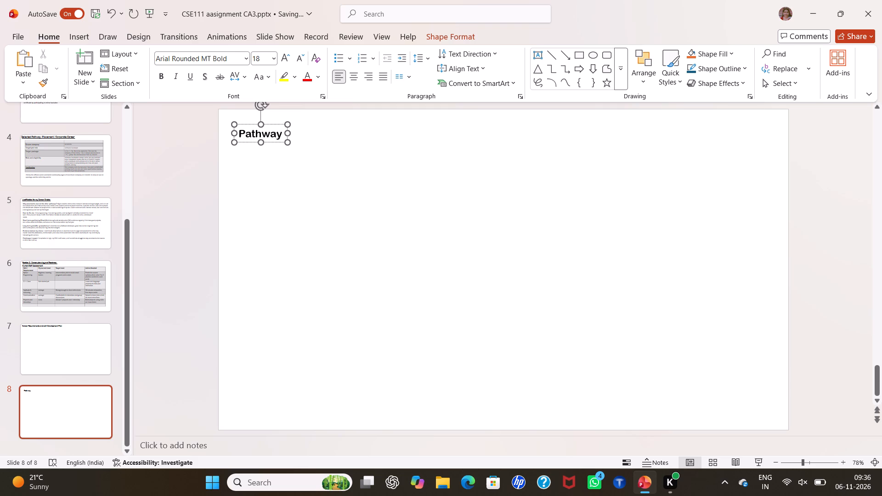
key("space")
type("specifiv")
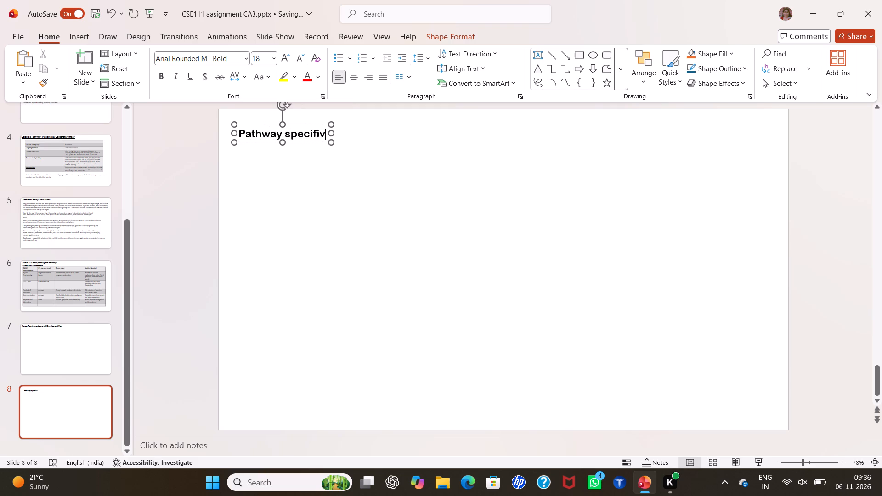
key("BackSpace")
type("c")
key("space")
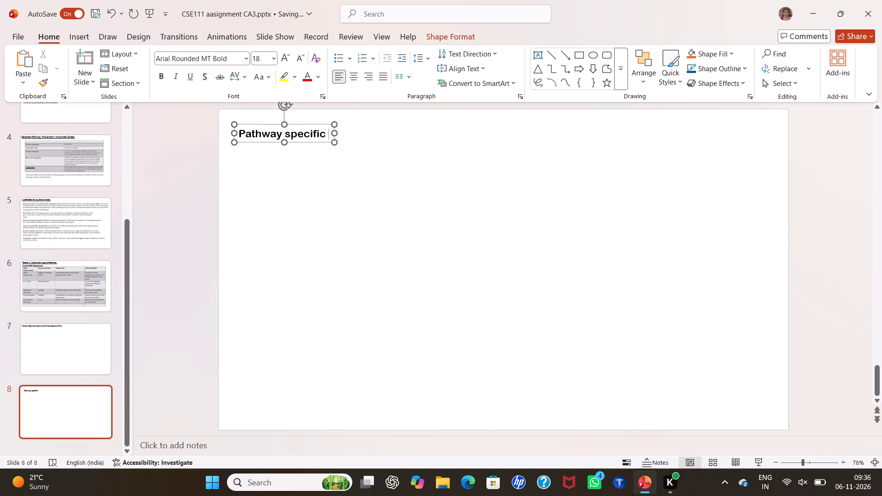
type("Preparation")
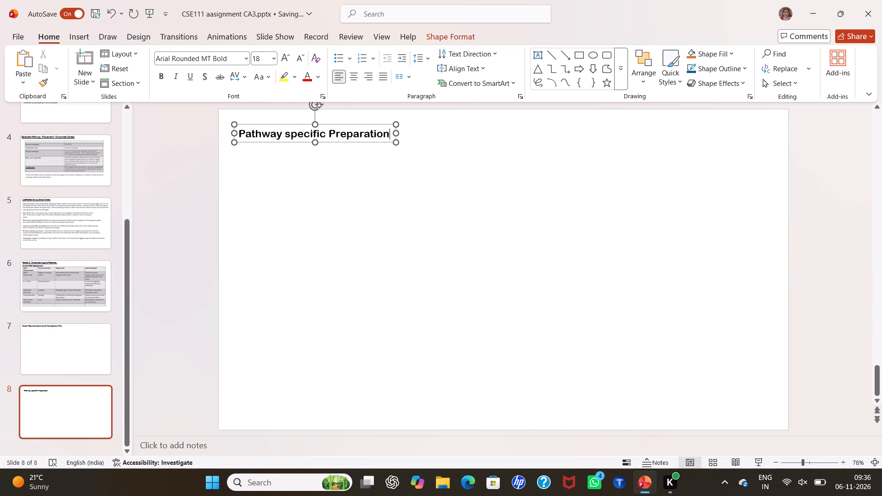
key("space")
key("BackSpace")
key("shift+parenleft")
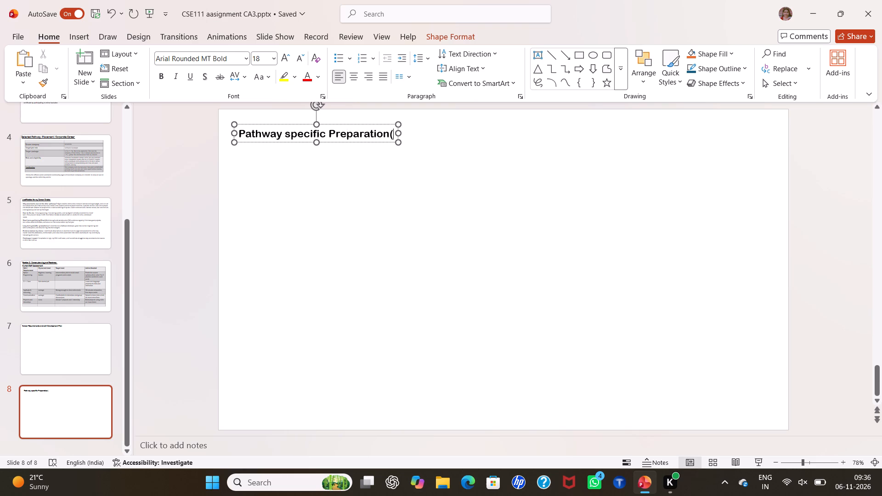
type("Placement")
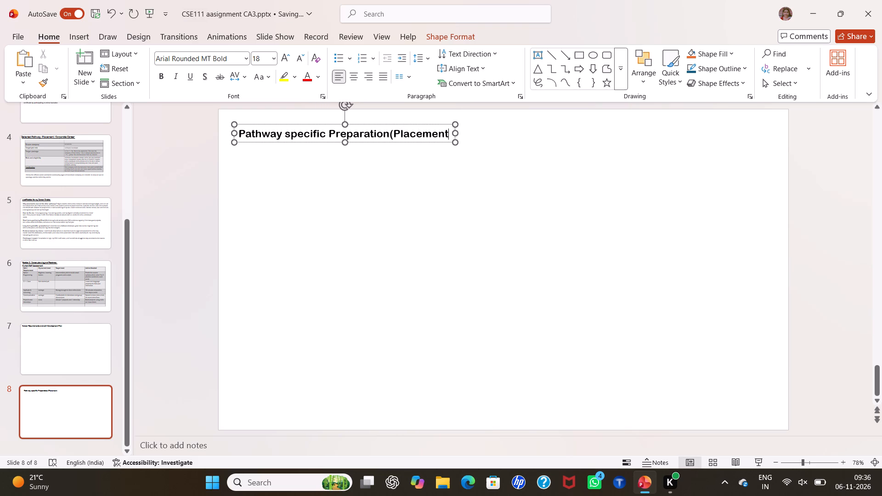
key("shift+parenright")
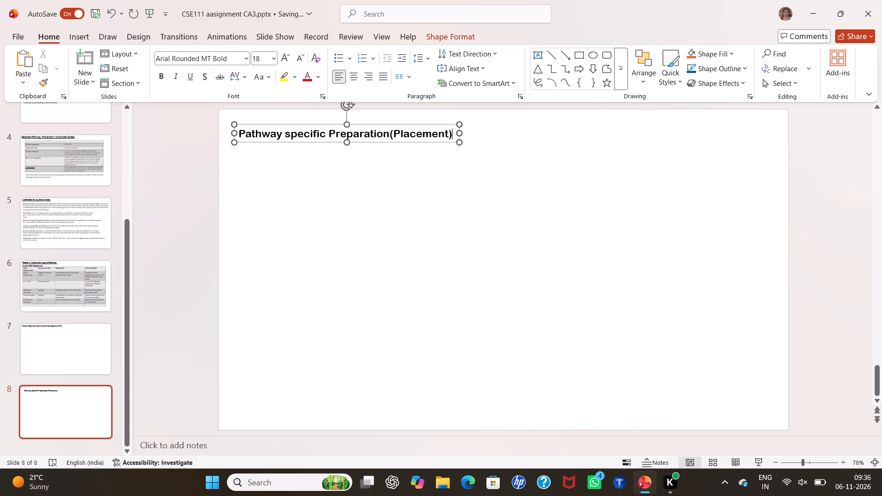
Extend and shift the heading's text box so that it sits in the top-left corner of slide 8.
left_click_drag(234, 123, 230, 122)
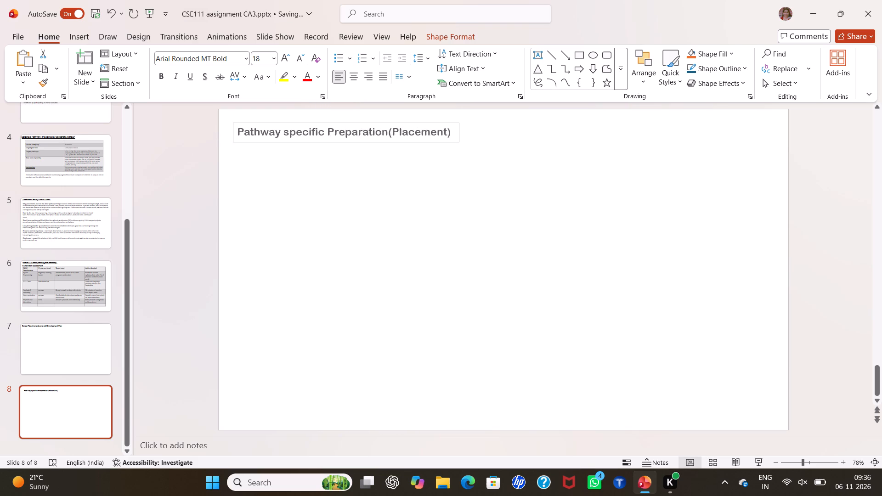
left_click_drag(230, 122, 222, 113)
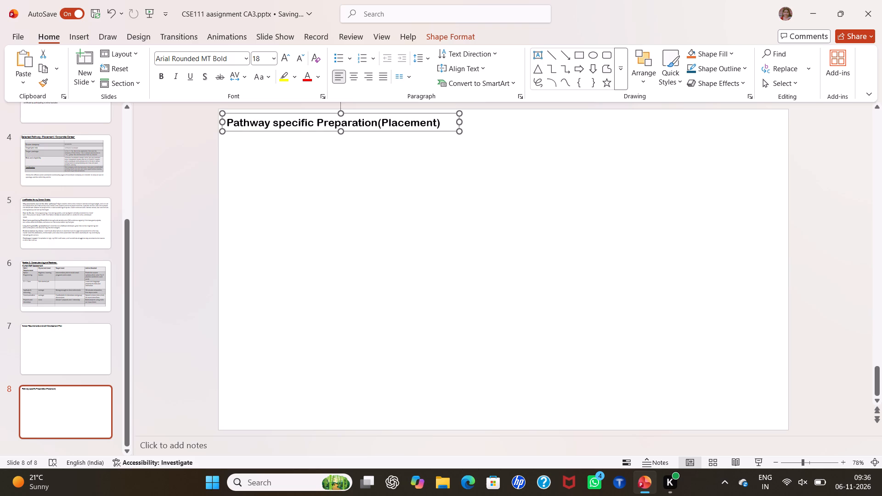
left_click(222, 114)
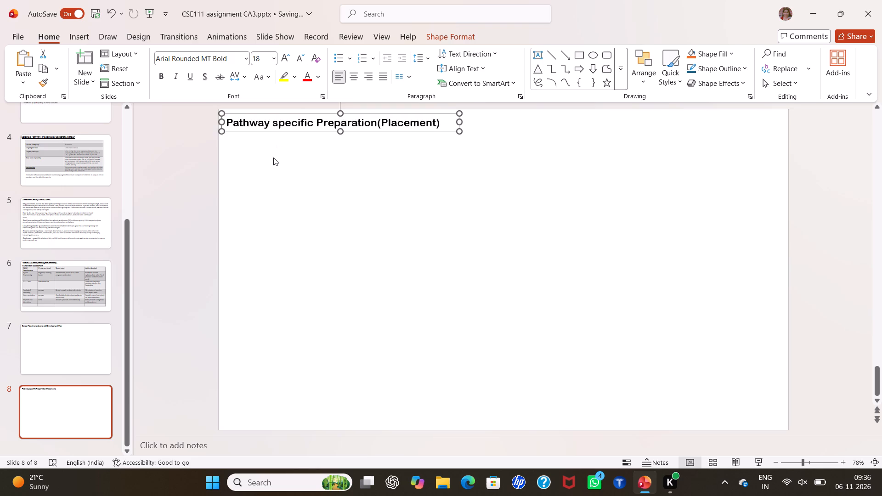
left_click(273, 158)
left_click(235, 130)
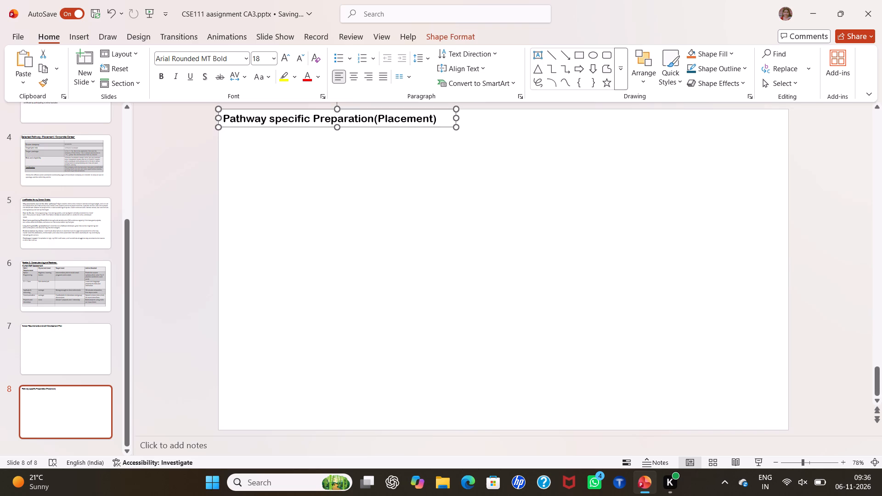
Start a body text box just below the heading on slide 8 with the text "My preparation has five parts:".
double_click(235, 133)
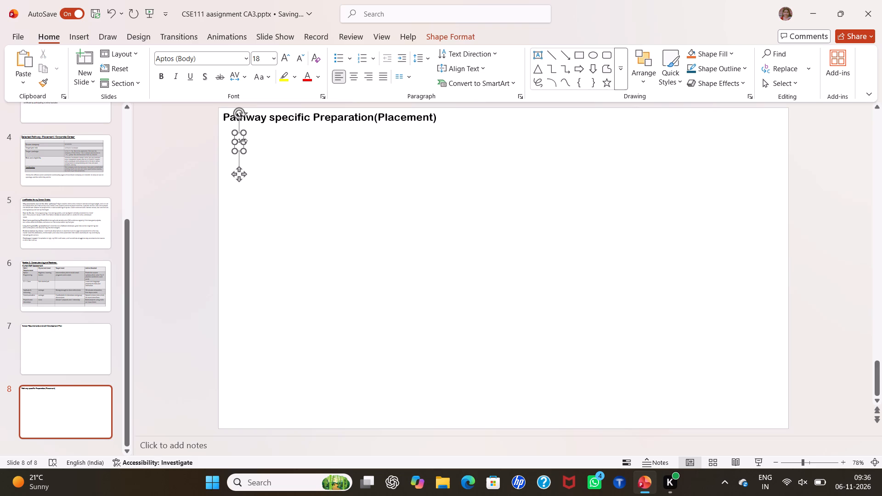
type("My")
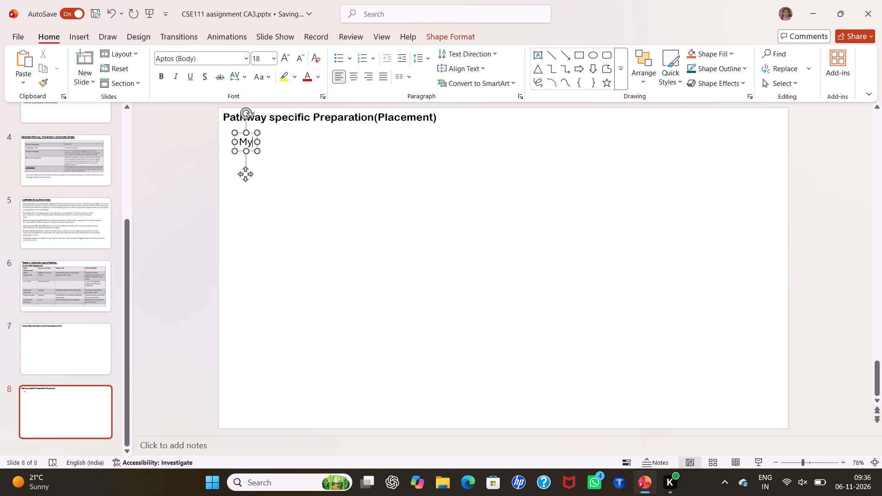
key("space")
type("preparation")
key("space")
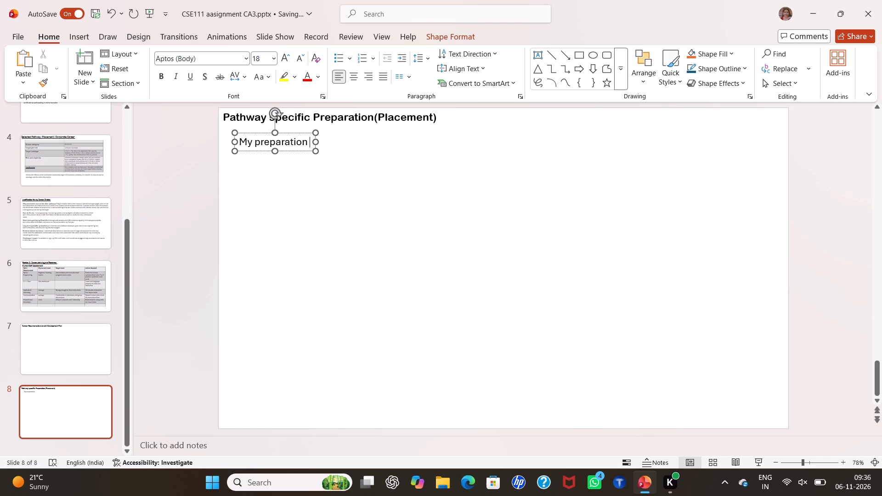
type("has five parts")
key("space")
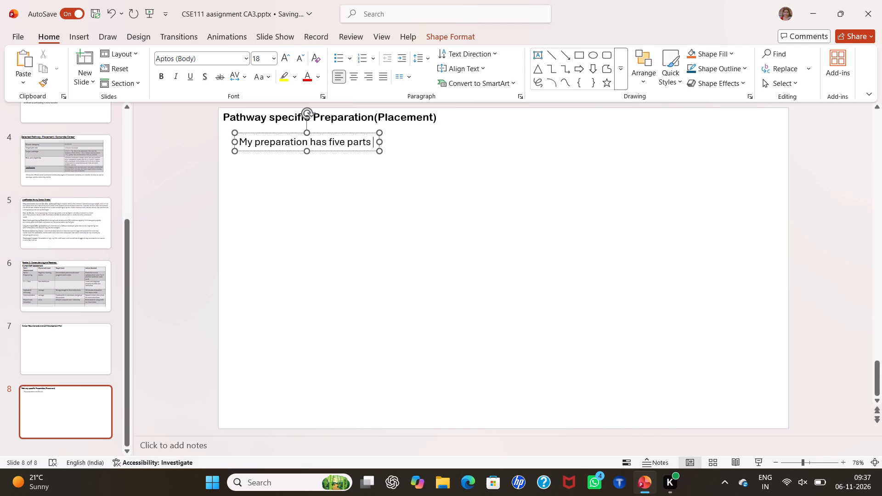
key("BackSpace")
type(":")
Continue the introductory sentence on slide 8 with "technical skills,aptitude, code practice,resume, and real experience".
key("space")
type("technical")
key("space")
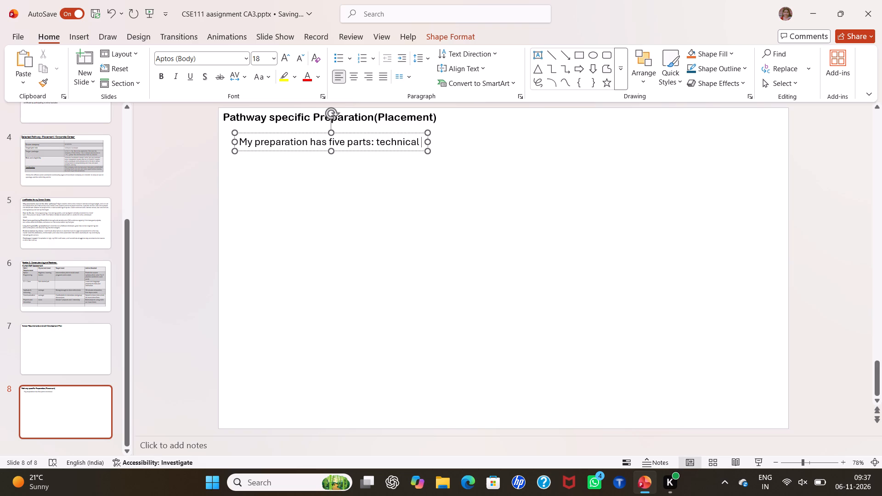
type("skills,")
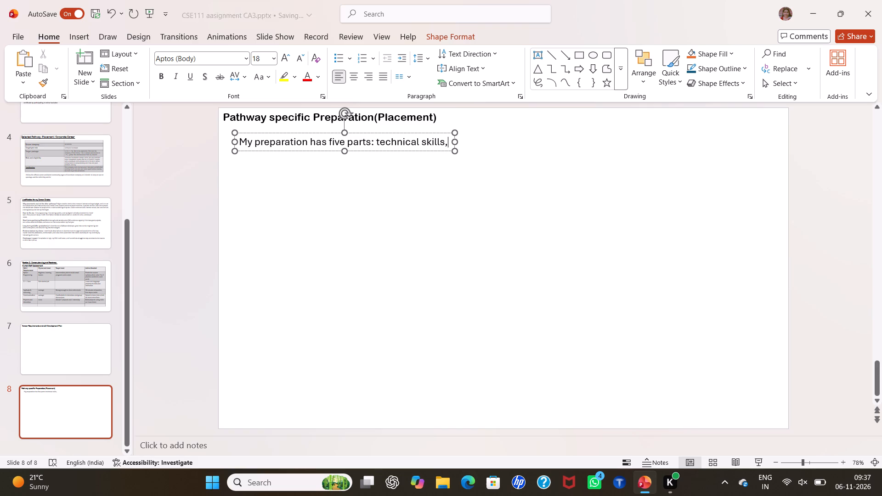
type("aptitude")
type(", code")
key("space")
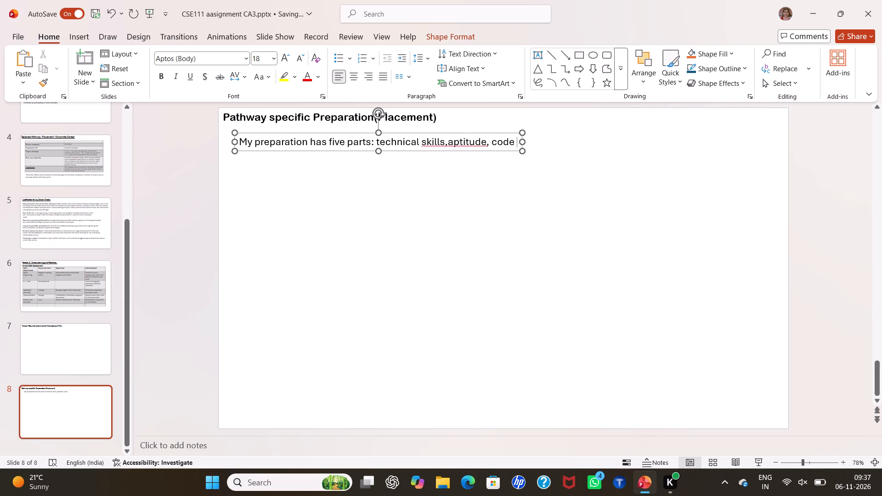
type("practice")
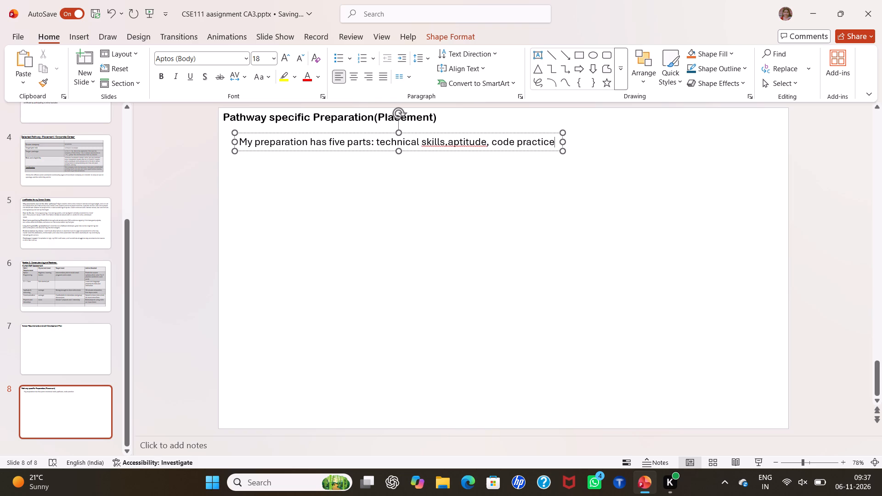
key("comma")
type("resume")
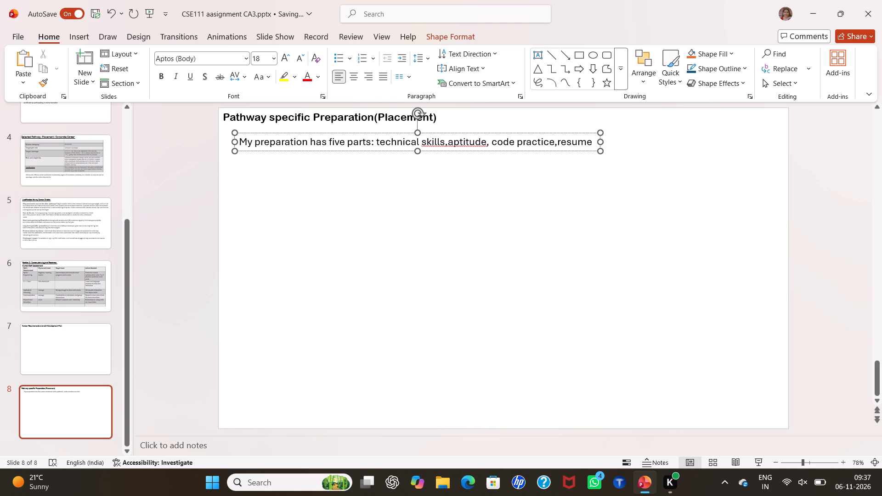
type(", am")
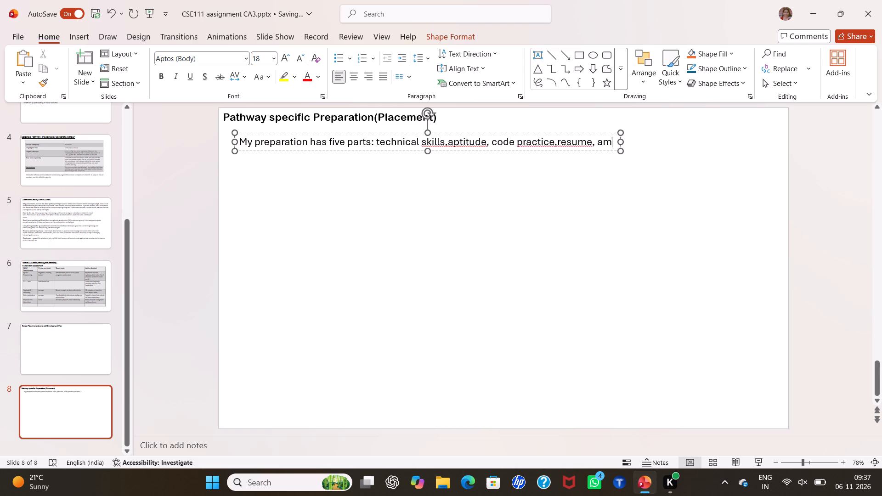
key("BackSpace")
type("nd")
key("space")
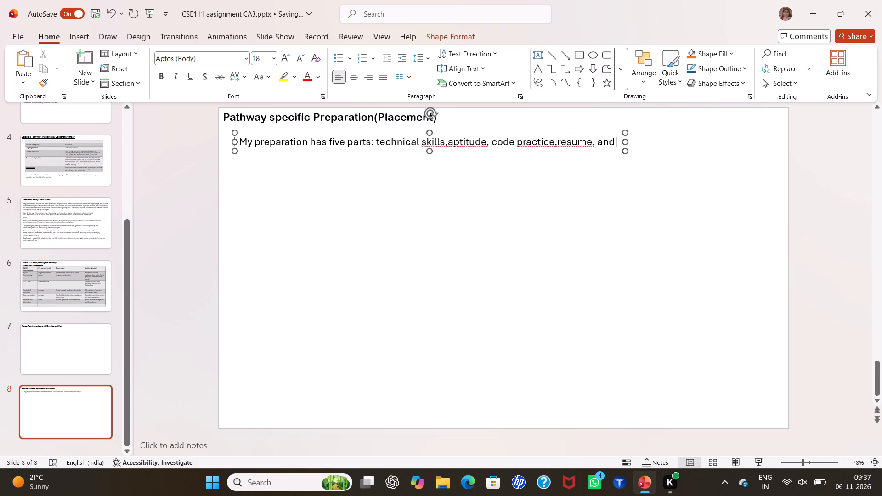
type("real experience")
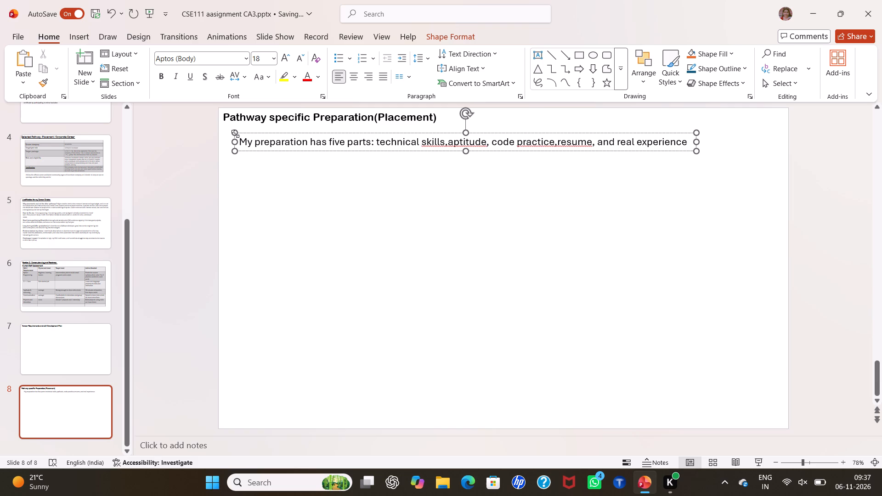
Extend the introductory text box up and to the left so that it sits directly beneath the heading.
left_click_drag(235, 134, 222, 125)
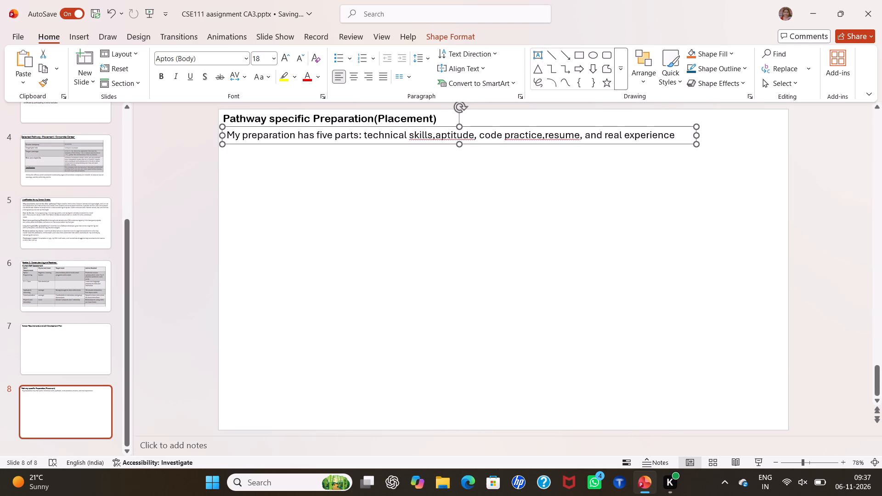
End the introductory sentence on slide 8 with a full stop after "real experience".
left_click(673, 135)
key("period")
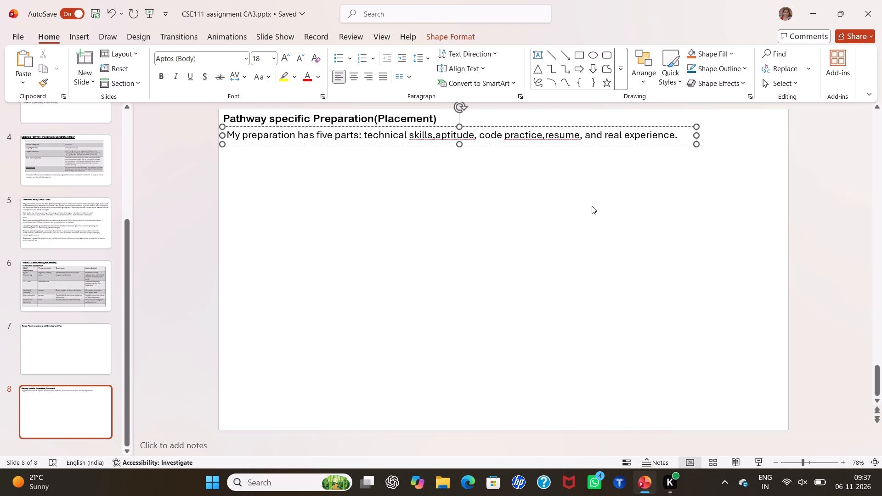
left_click(333, 168)
Pull in the top-left corner of the heading's text box so the heading lines up with the sentence below it.
left_click_drag(230, 132, 225, 132)
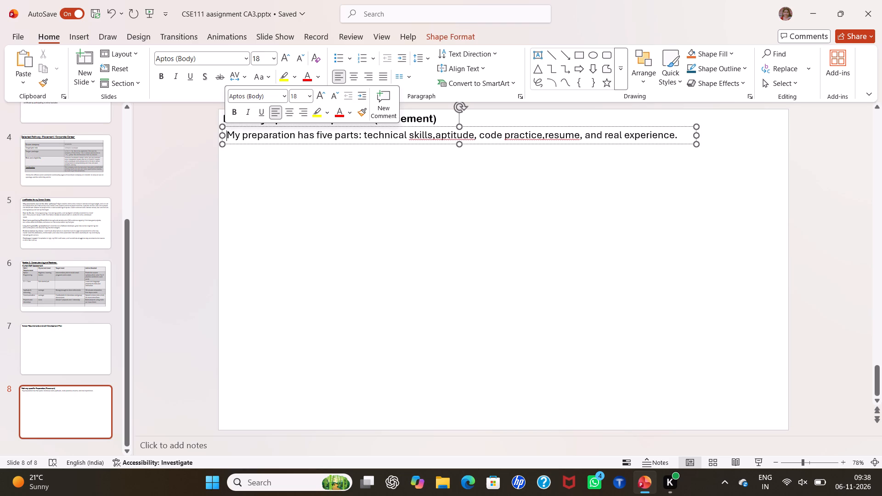
left_click(432, 116)
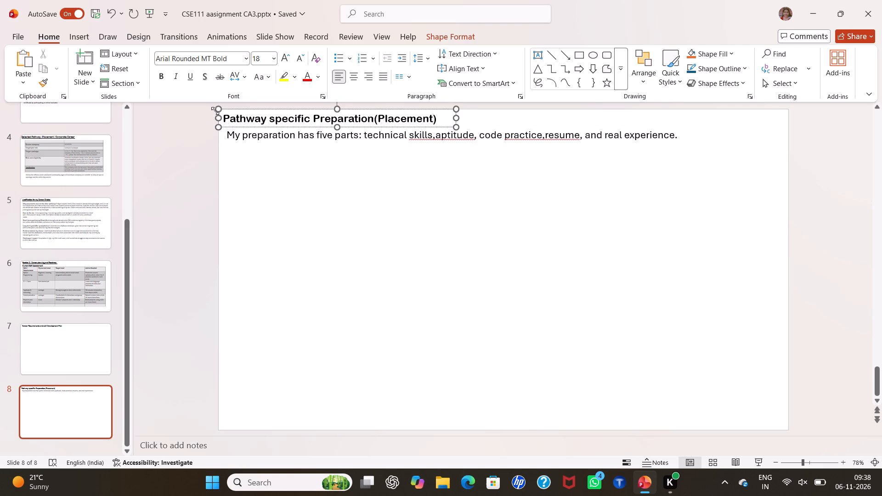
left_click_drag(219, 110, 226, 113)
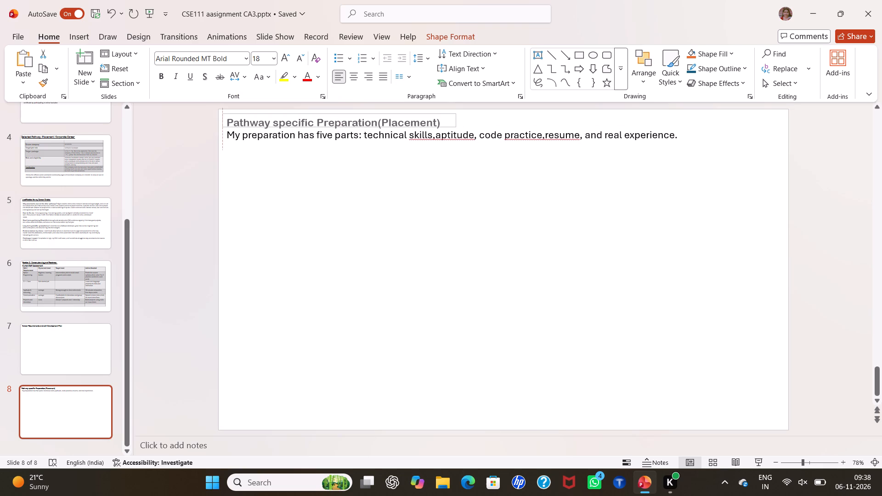
left_click_drag(226, 113, 225, 113)
left_click_drag(225, 113, 223, 113)
left_click(241, 156)
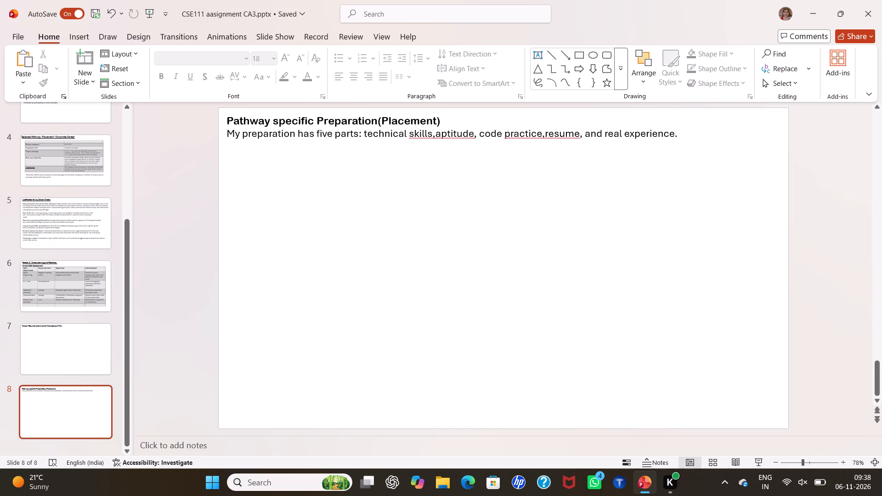
Start a text box below the introductory sentence on slide 8 with the text "Project 1:".
left_click(230, 146)
left_click(233, 150)
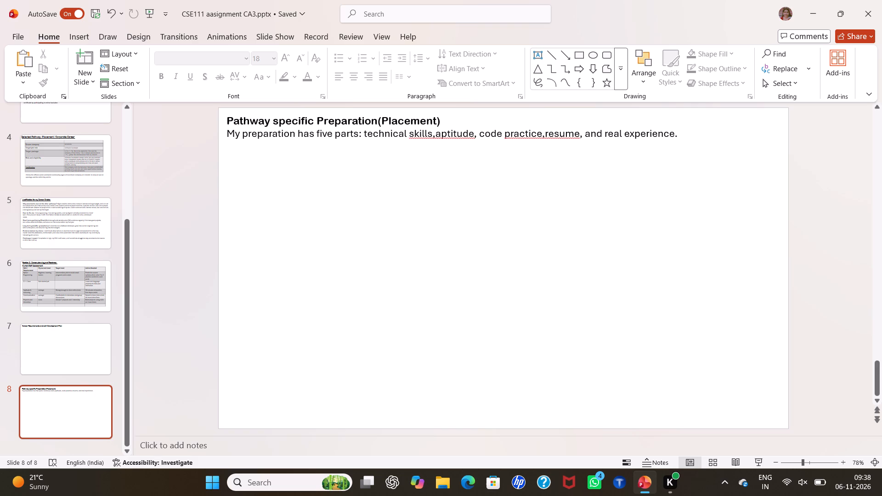
left_click(229, 146)
double_click(231, 151)
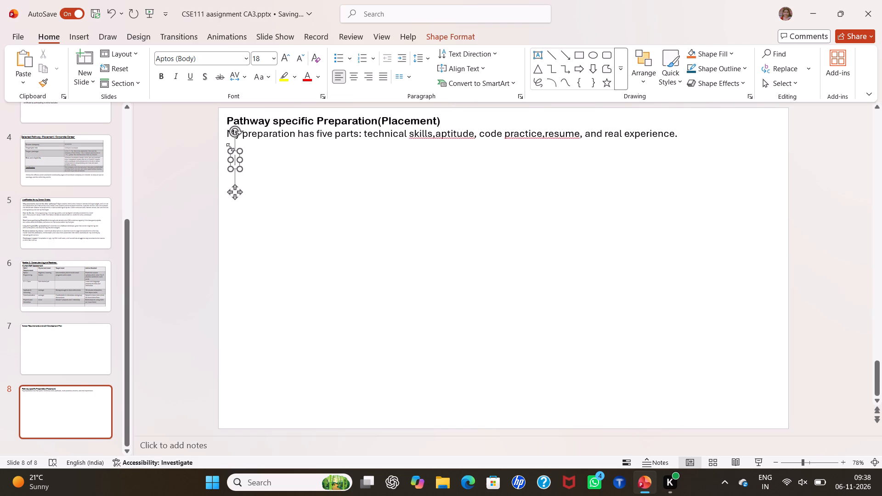
key("shift+p")
type("riject")
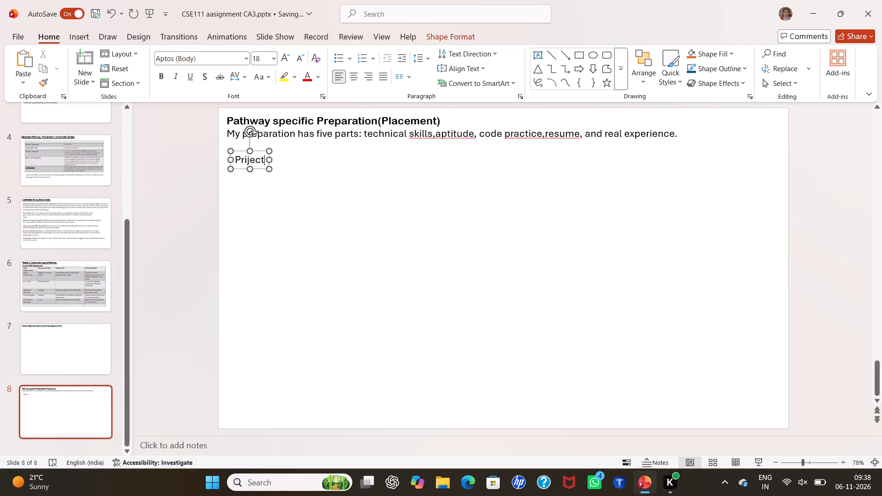
key("BackSpace")
key("BackSpace")
key("BackSpace")
key("BackSpace")
key("BackSpace")
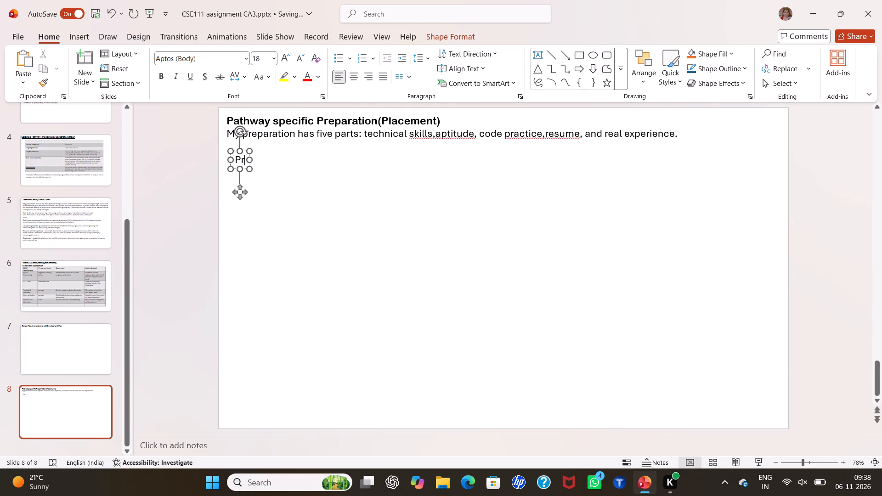
type("oject")
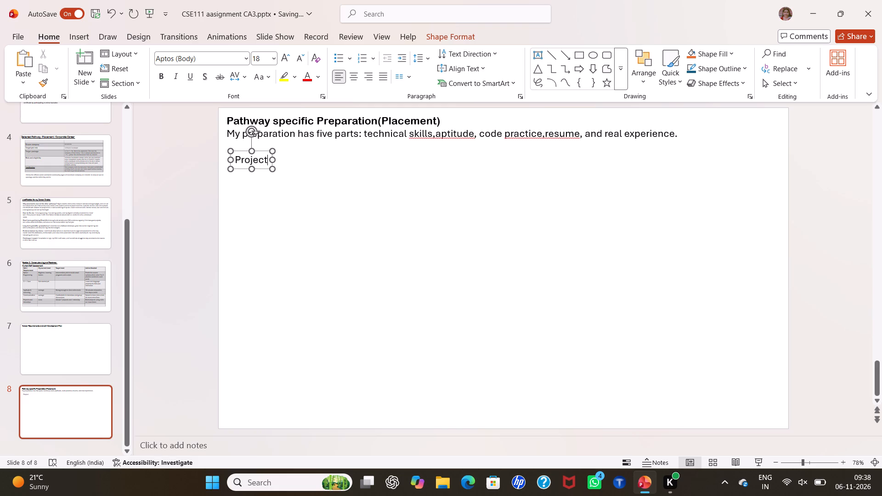
key("space")
type("1")
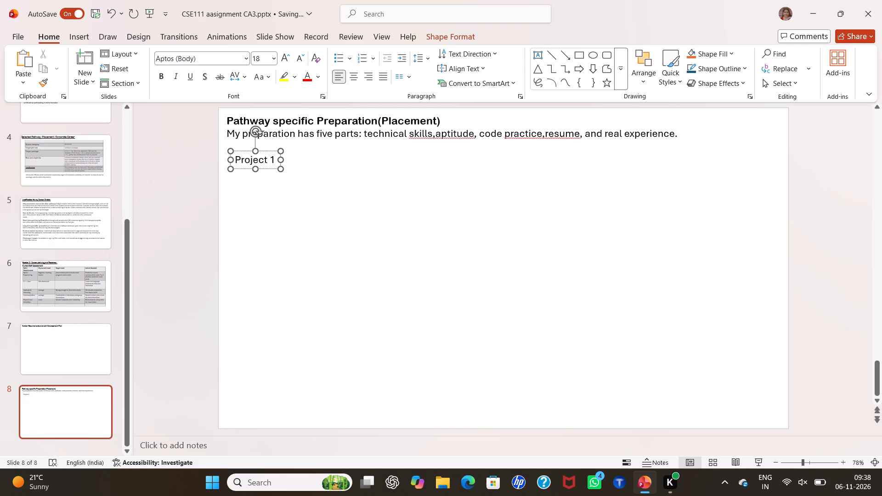
type(":")
key("space")
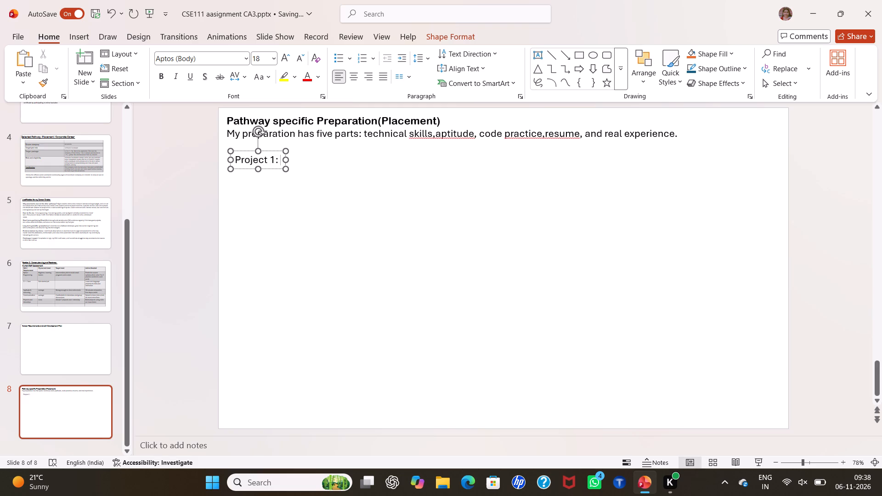
Complete the project title after "Project 1:" with "Student task manager(Python)".
type("Student")
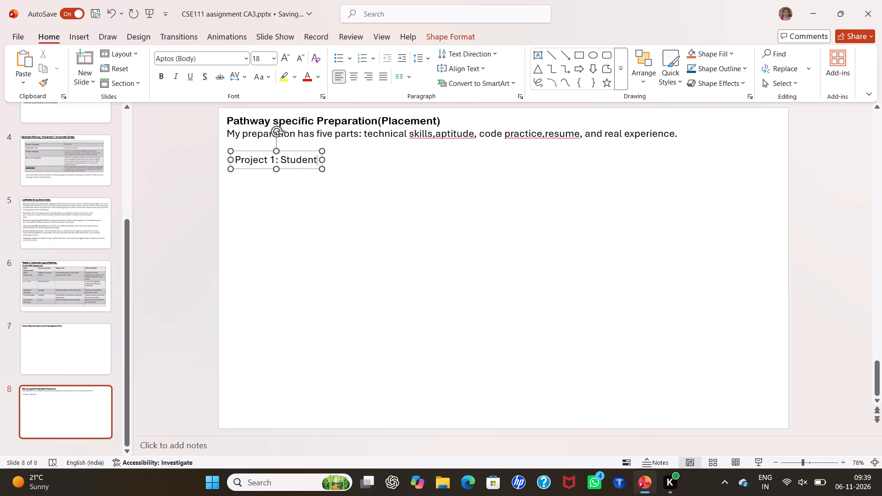
key("space")
type("task")
key("space")
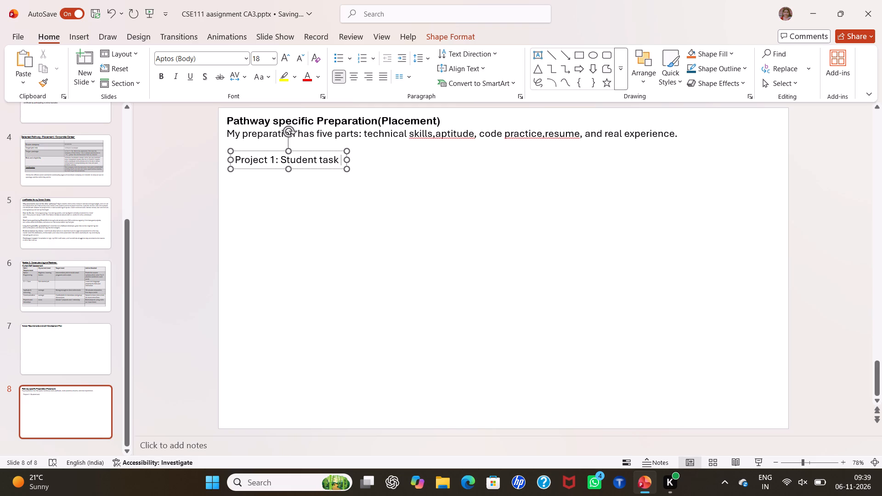
type("manager")
type("(Ptr")
key("BackSpace")
key("BackSpace")
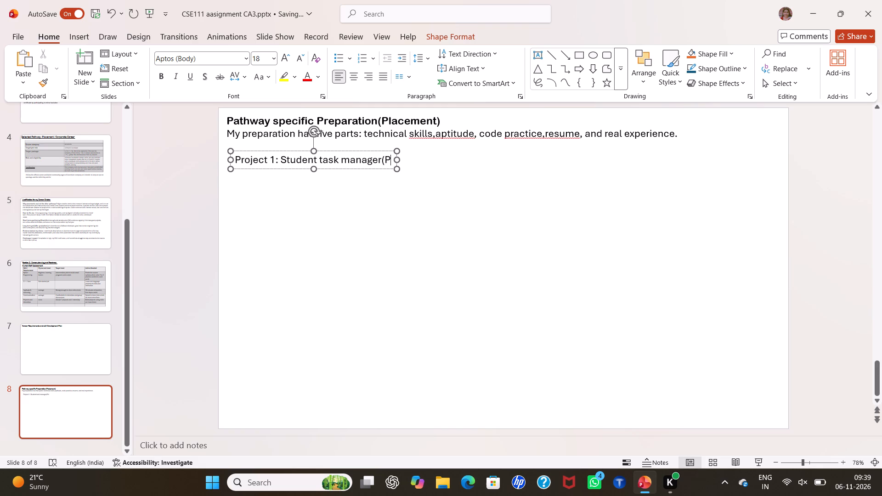
type("ython")
key("space")
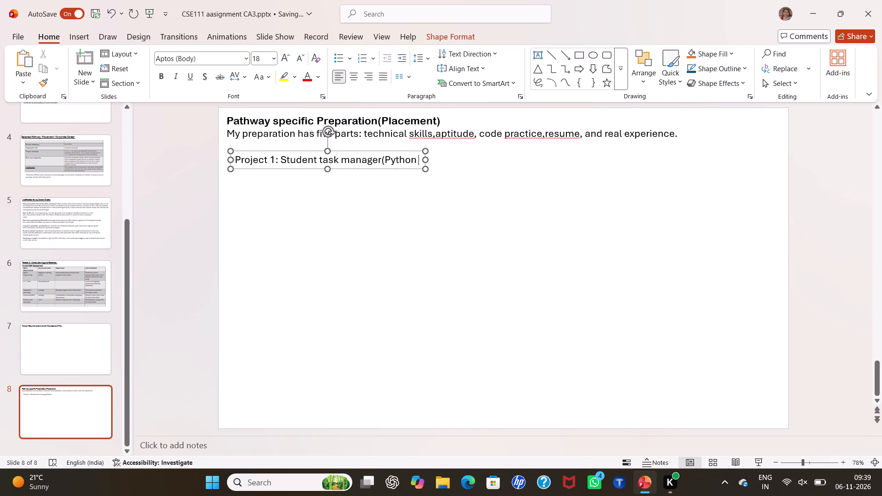
key("shift+BackSpace")
key("shift+parenright")
key("period")
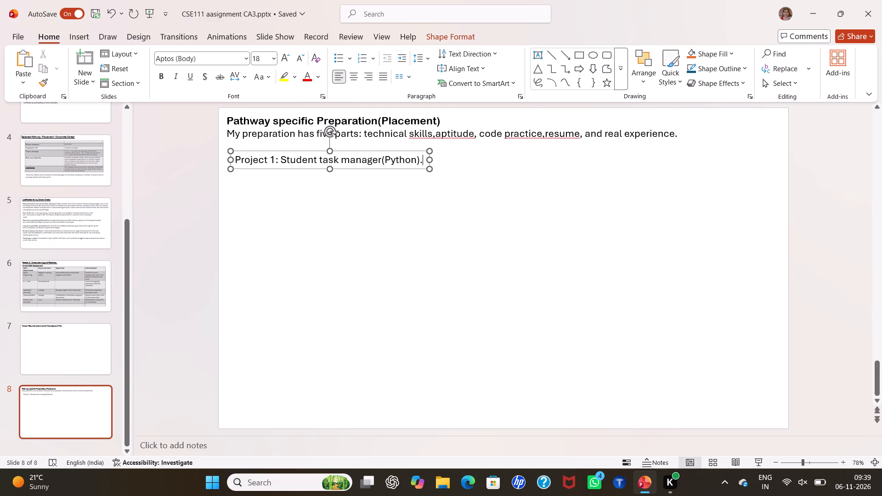
key("shift+p")
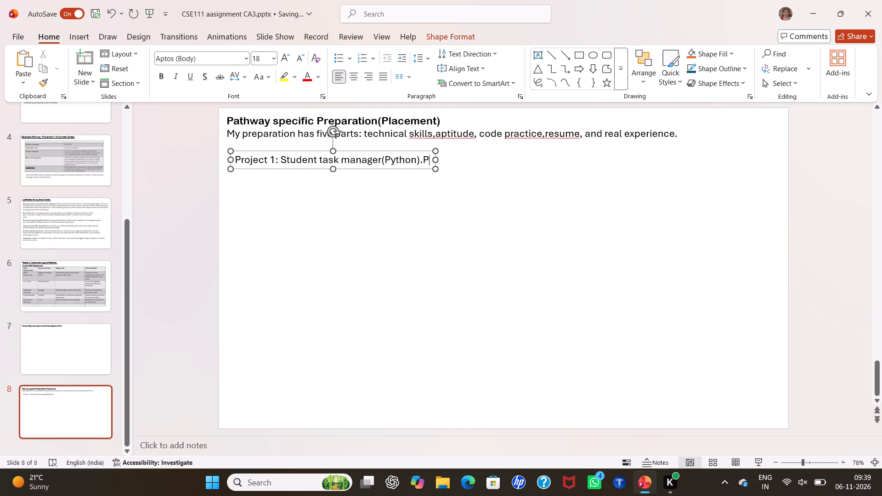
key("BackSpace")
key("BackSpace")
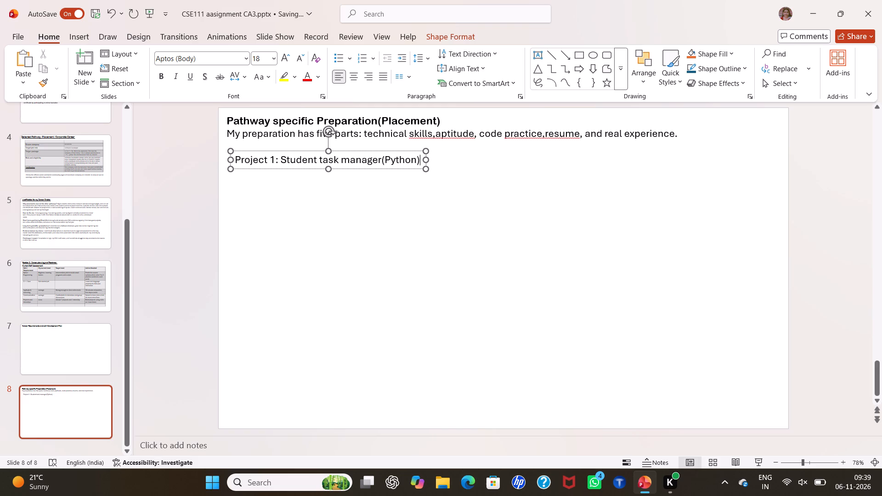
Set the font of the whole "Project 1: Student task manager(Python)" title to Arial Rounded MT Bold.
key("ctrl+a")
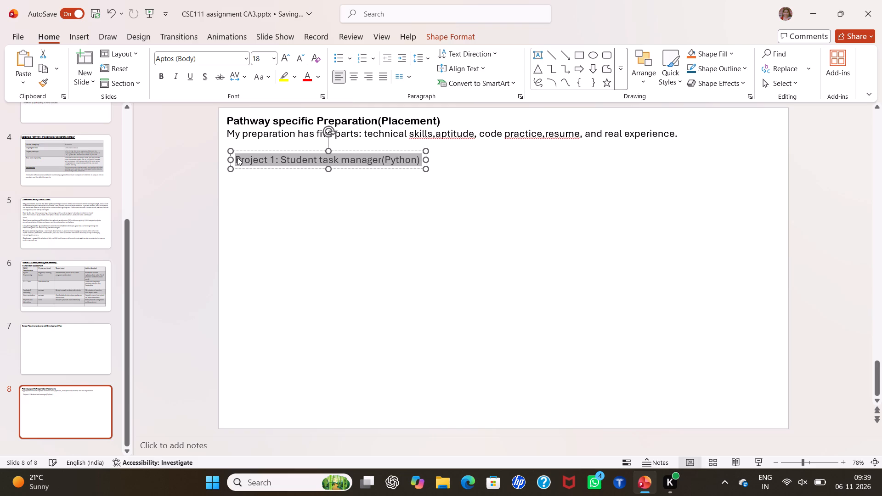
left_click(247, 53)
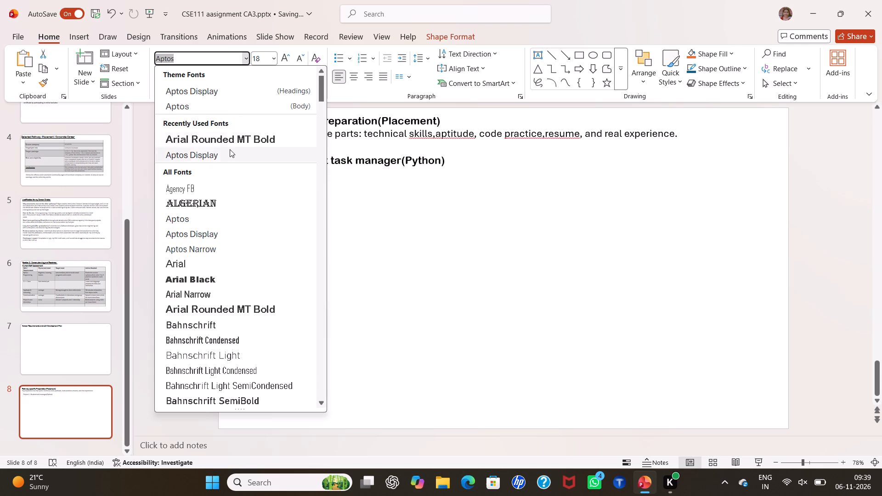
left_click(225, 135)
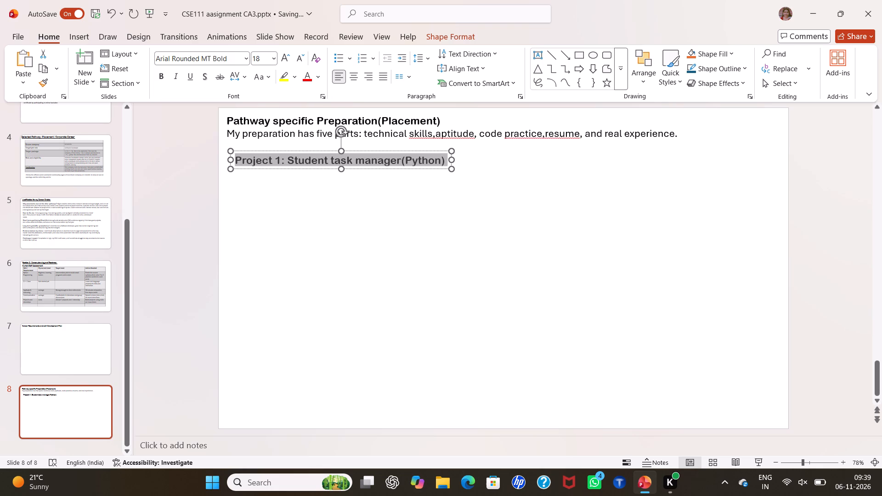
Add a period at the end of the "Project 1: Student task manager(Python)" title.
left_click(445, 158)
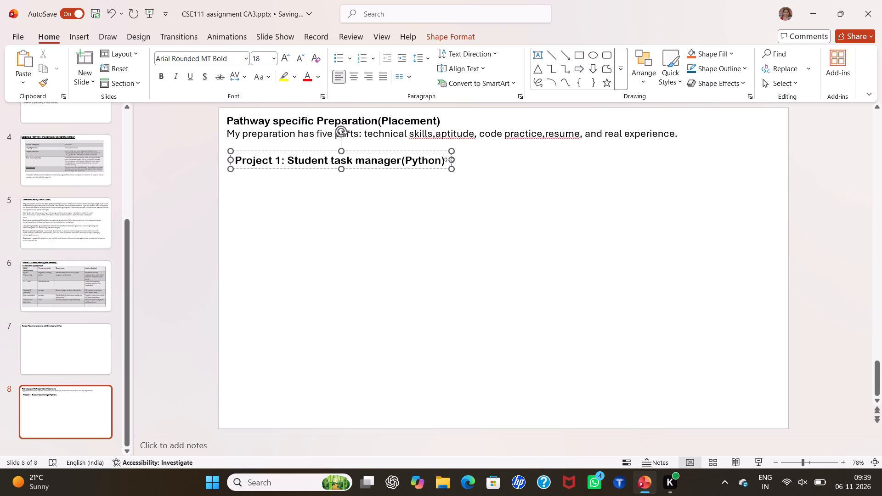
key("period")
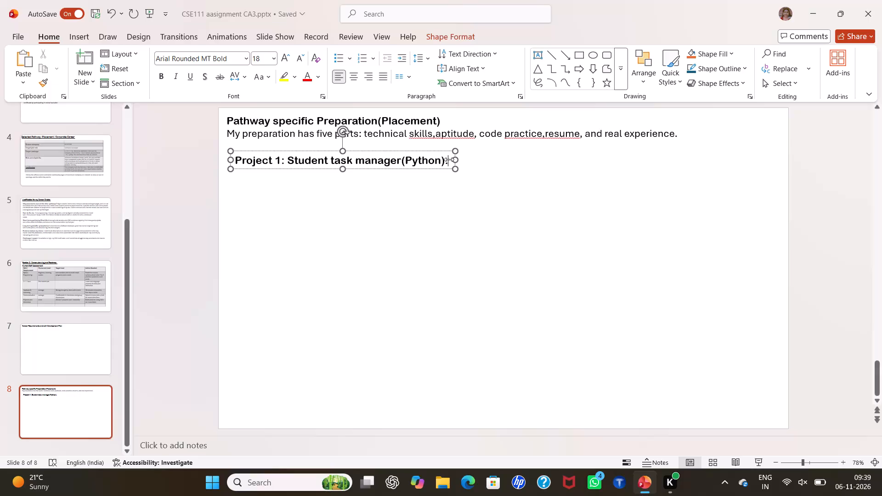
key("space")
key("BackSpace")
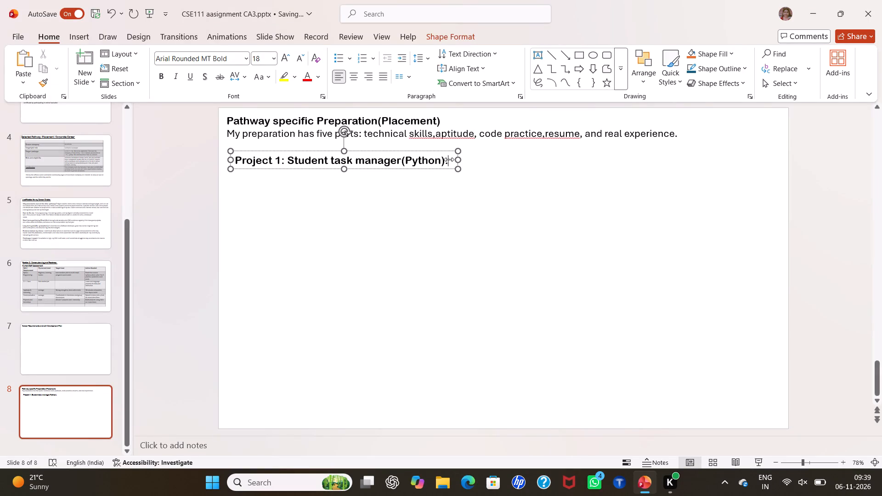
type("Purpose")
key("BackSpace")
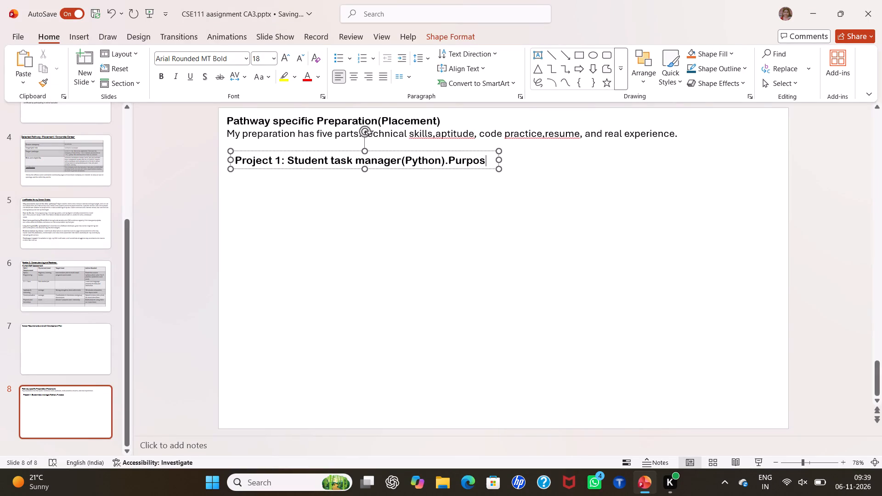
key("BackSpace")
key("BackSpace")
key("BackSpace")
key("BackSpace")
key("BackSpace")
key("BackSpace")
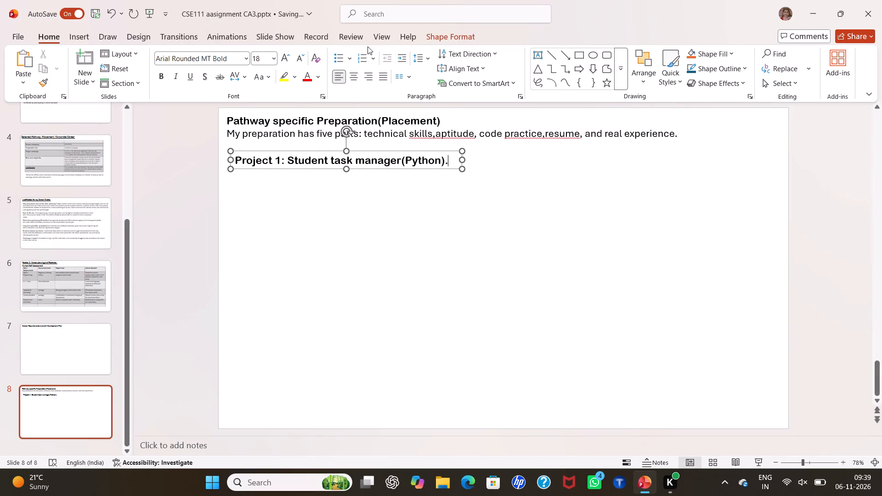
Append the label "Purpose:" directly after the project title, using the Aptos Display heading font.
left_click(246, 61)
left_click(232, 95)
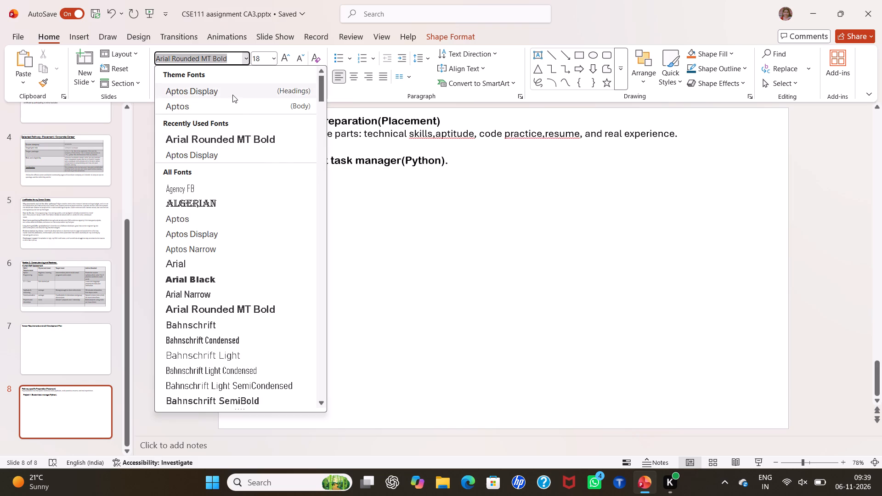
key("p")
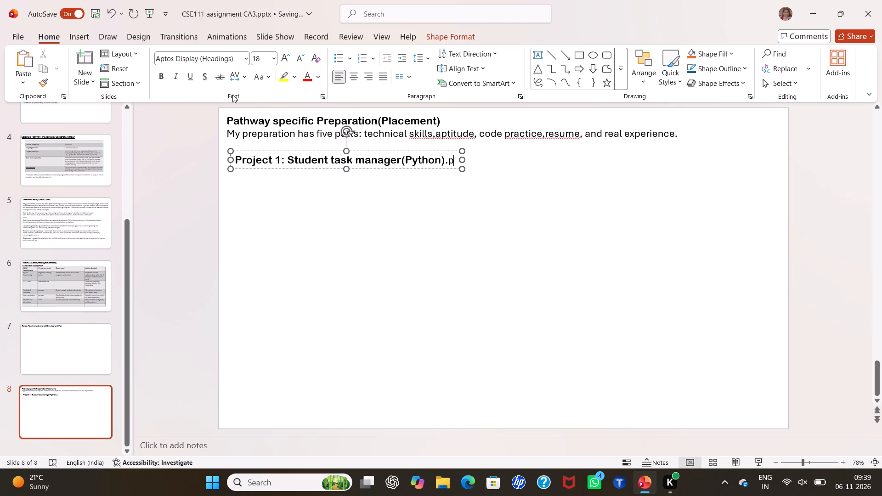
key("BackSpace")
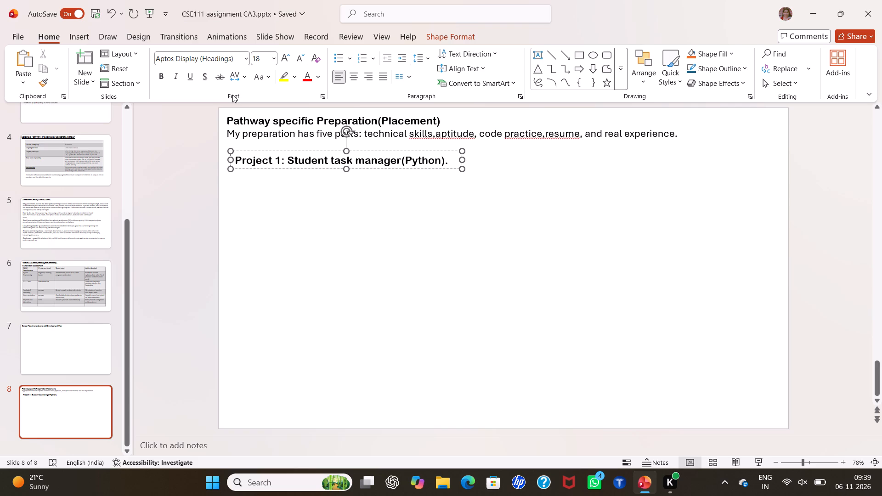
key("shift+p")
type("urpose")
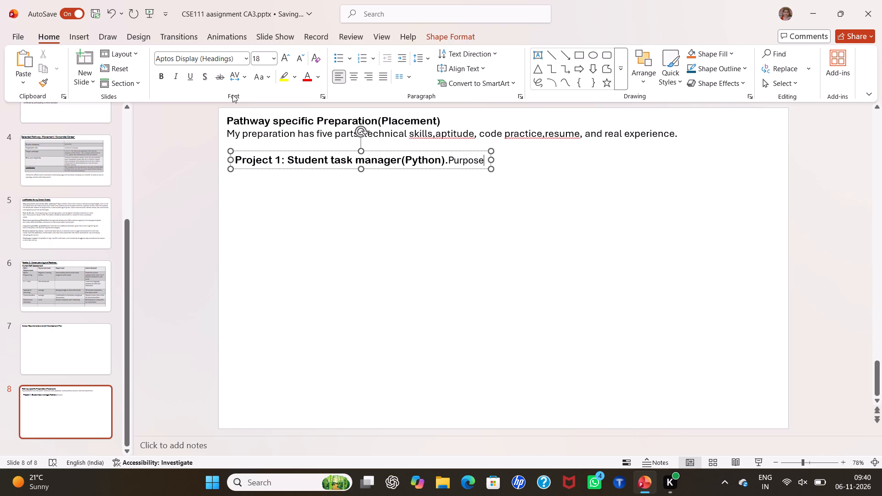
key("shift+colon")
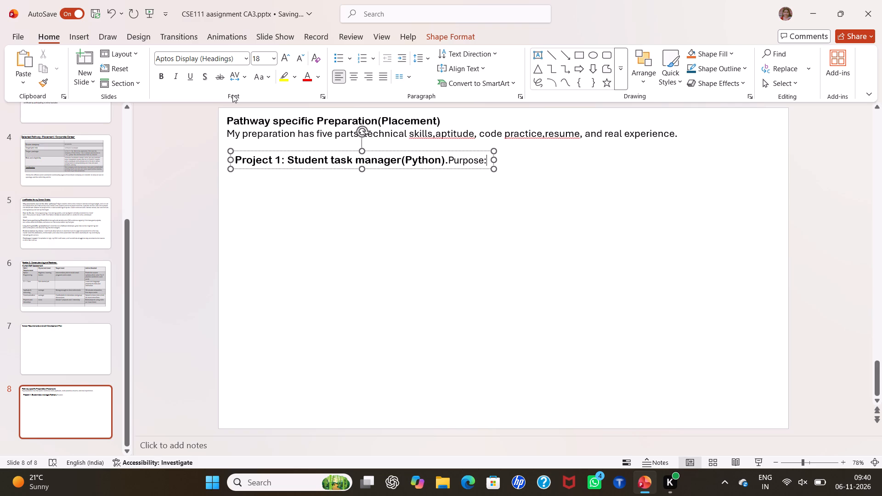
Continue the project's purpose text with "practice Python fundementals".
key("space")
type("practice")
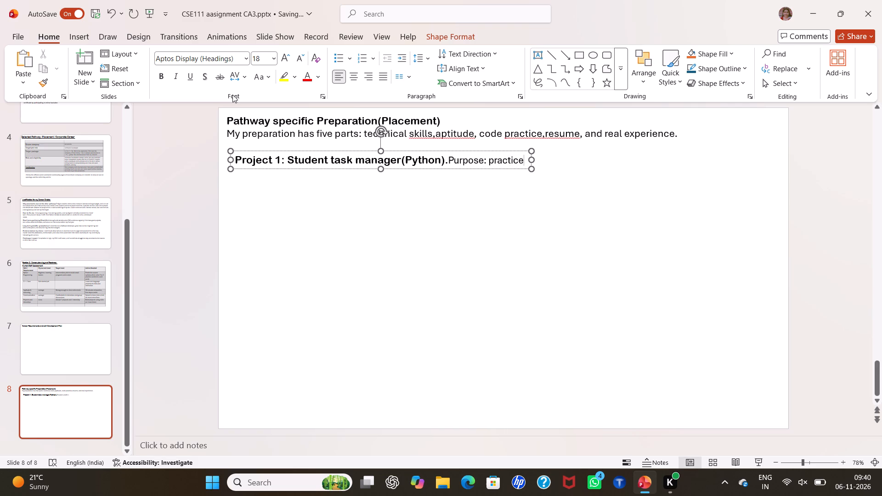
key("space")
key("shift+p")
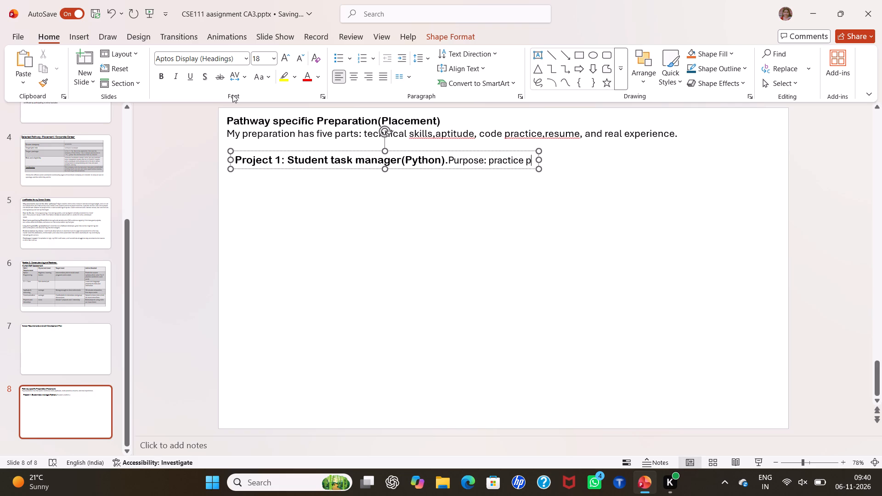
key("BackSpace")
type("Python")
key("space")
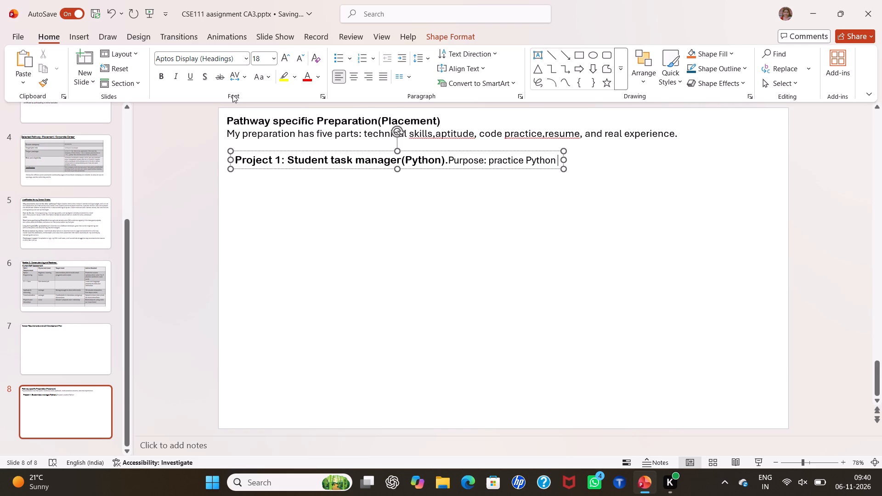
type("fune")
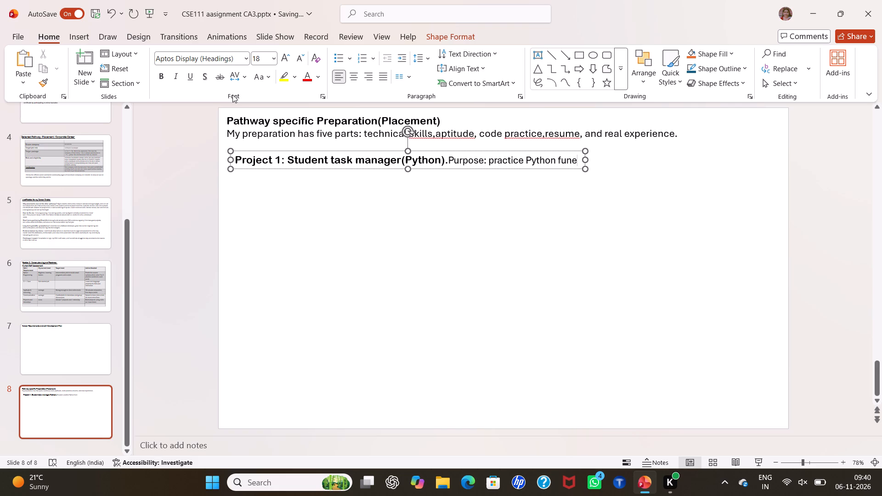
key("BackSpace")
type("dementals")
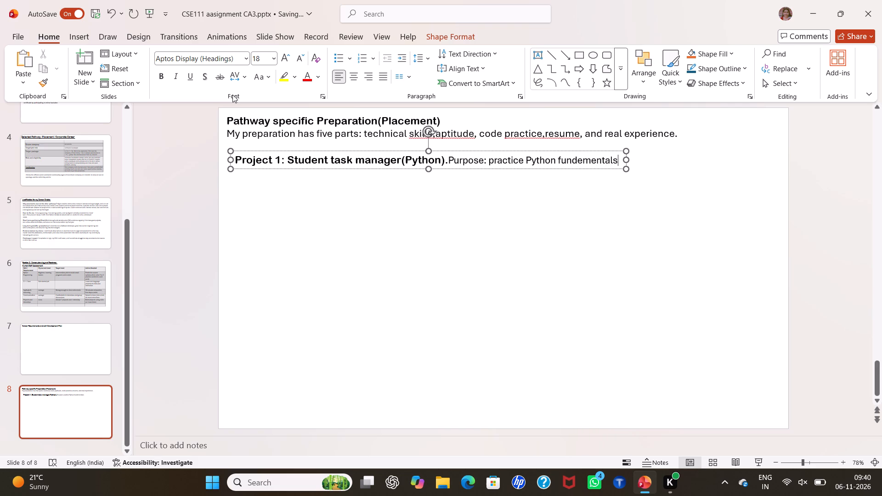
Extend the purpose sentence with "by building something I would actually".
key("space")
type("by building")
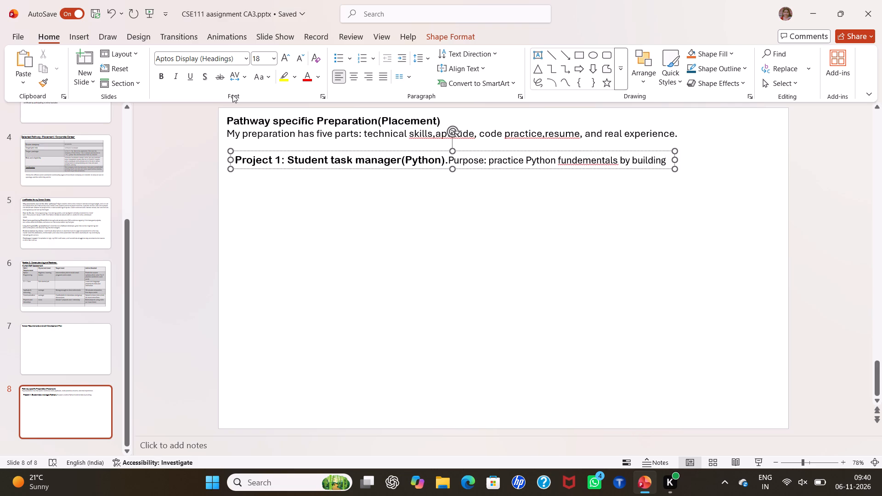
key("space")
type("somethind")
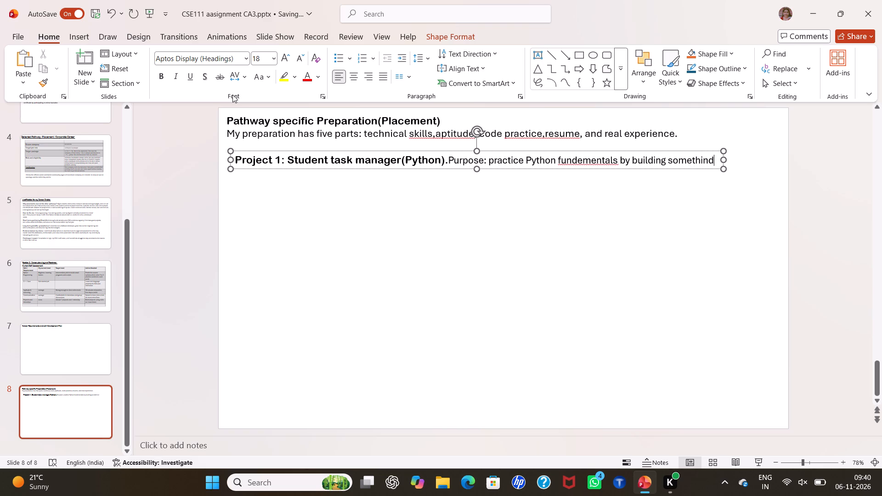
key("BackSpace")
key("g")
key("space")
type("i would")
key("space")
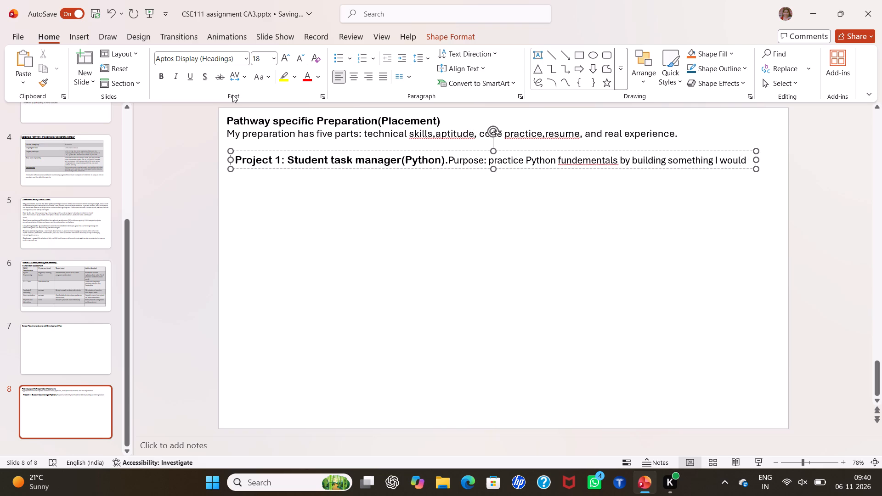
type("actually")
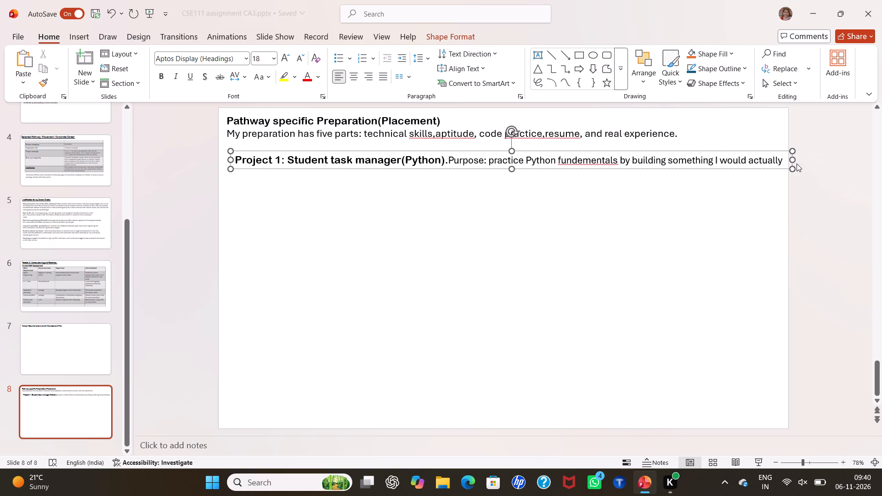
Narrow the Project 1 text box so that it fits inside slide 8's edge and its text wraps.
left_click_drag(794, 171, 778, 231)
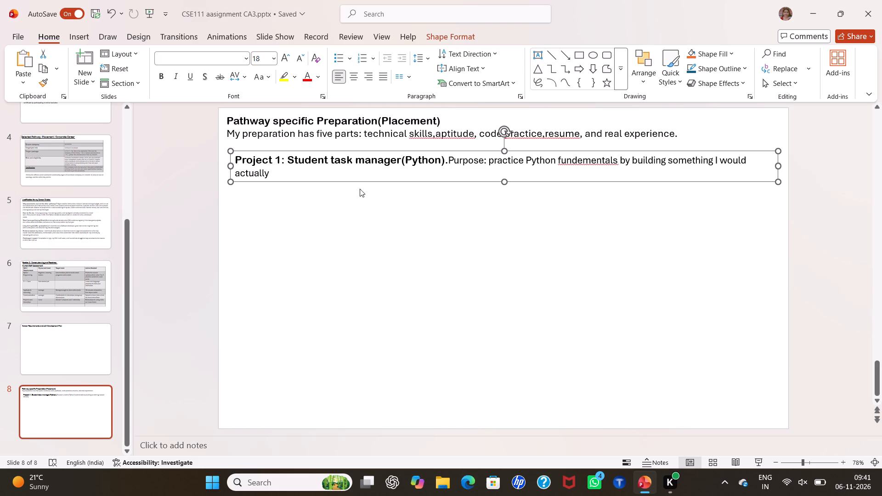
Finish the purpose sentence after "actually" with the word "use" and a period.
left_click(277, 173)
key("space")
type("use")
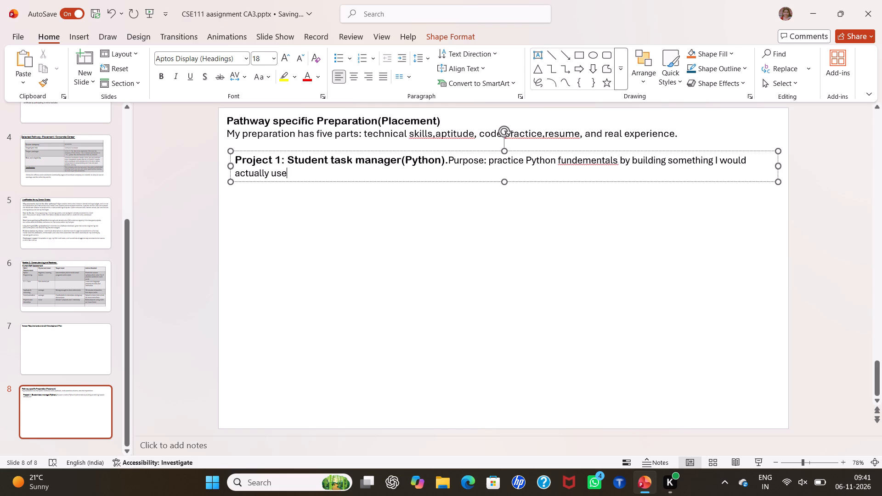
key("period")
Add the label "Expected output:" after the purpose sentence, set off by a space.
key("shift+e")
key("BackSpace")
key("space")
type("Ex")
type("pected")
key("space")
type("output")
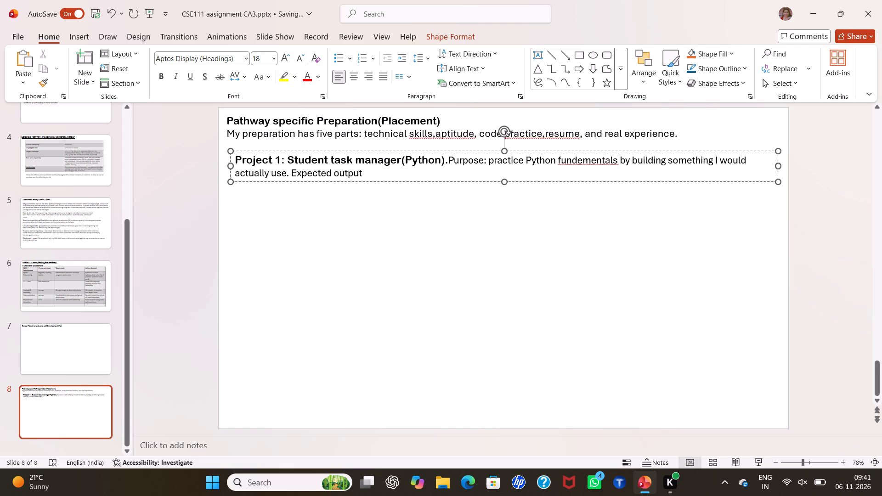
key("shift+quotedbl")
key("BackSpace")
key("shift+colon")
key("space")
Start the expected output description with "a work command-line project" after the "Expected output:" label.
type("a work")
key("space")
type("comm")
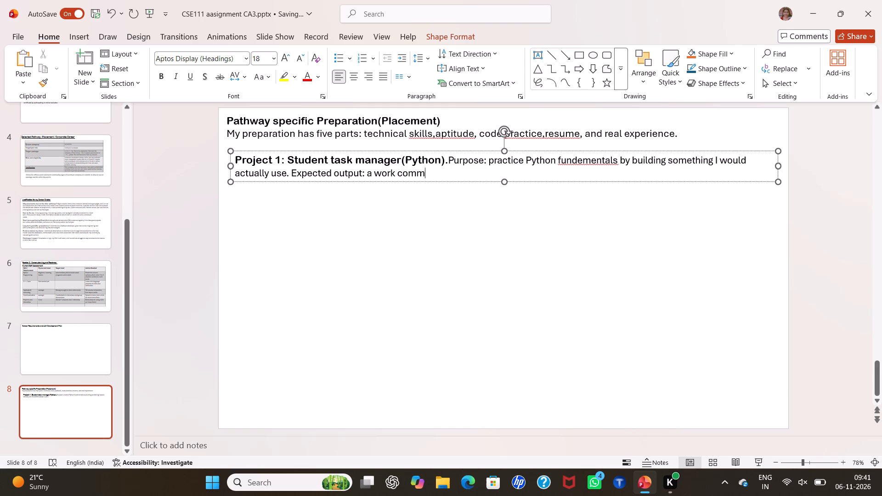
type("and")
key("shift+underscore")
key("equal")
key("BackSpace")
key("BackSpace")
key("minus")
type("lin")
key("e")
key("space")
type("project")
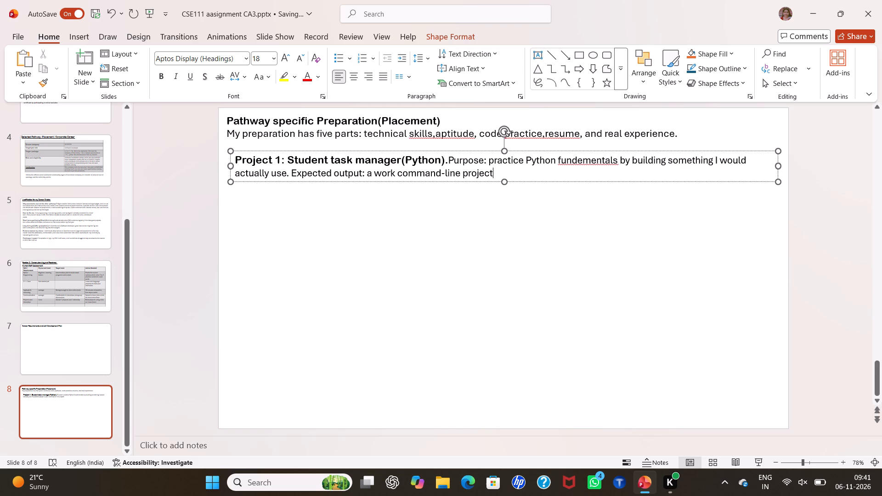
Complete the expected output sentence with "that saves tasks to a file" and a period.
key("space")
type("that saves")
key("space")
type("tasks")
key("space")
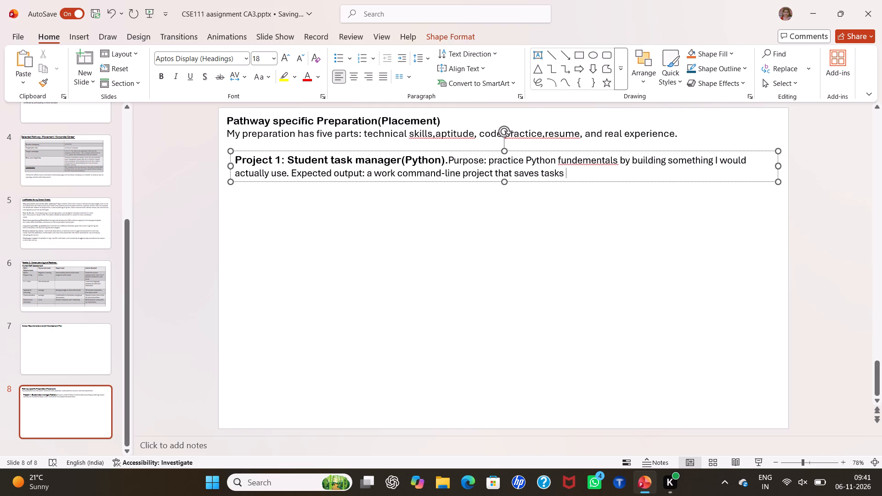
key("a")
key("s")
key("BackSpace")
key("BackSpace")
type("to a")
key("space")
type("file")
key("shift+greater")
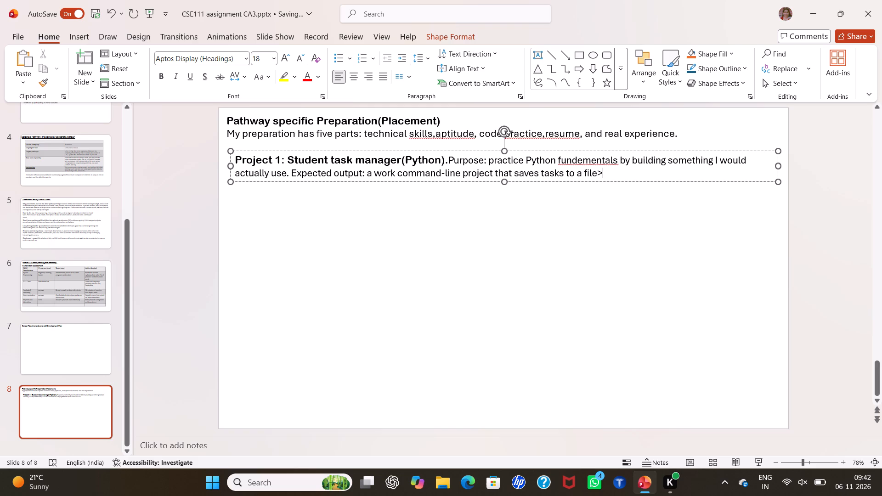
key("BackSpace")
key("slash")
key("BackSpace")
key("period")
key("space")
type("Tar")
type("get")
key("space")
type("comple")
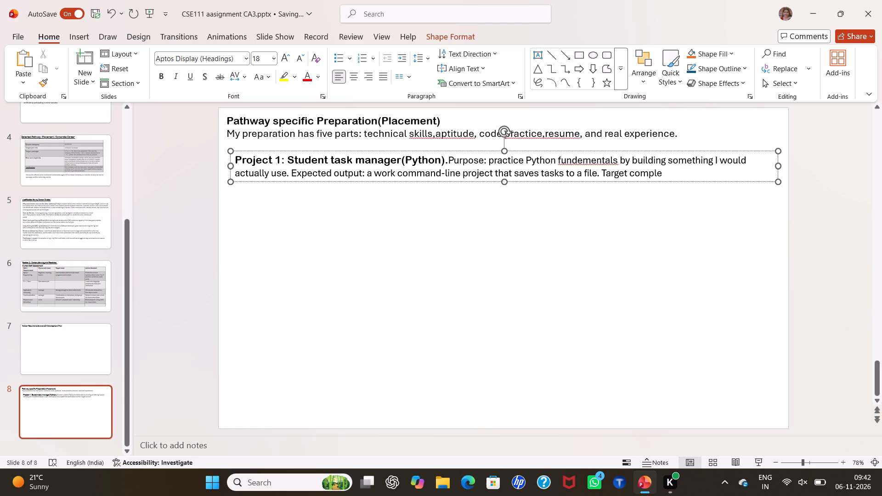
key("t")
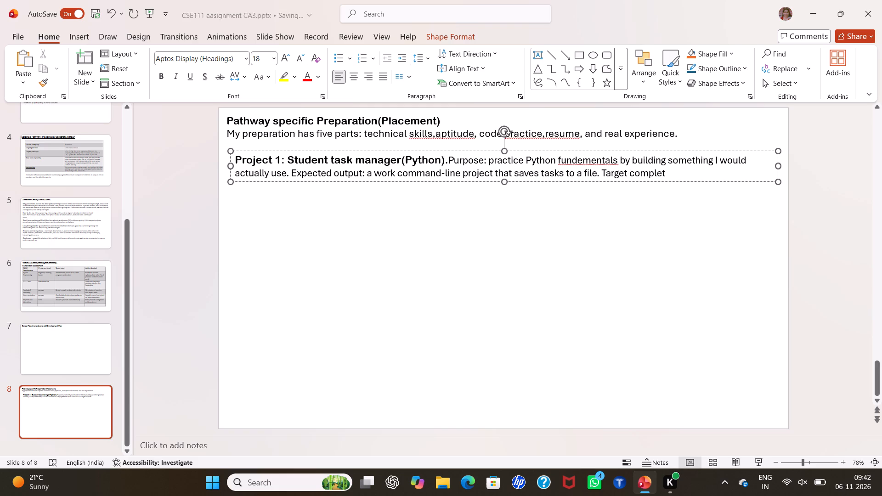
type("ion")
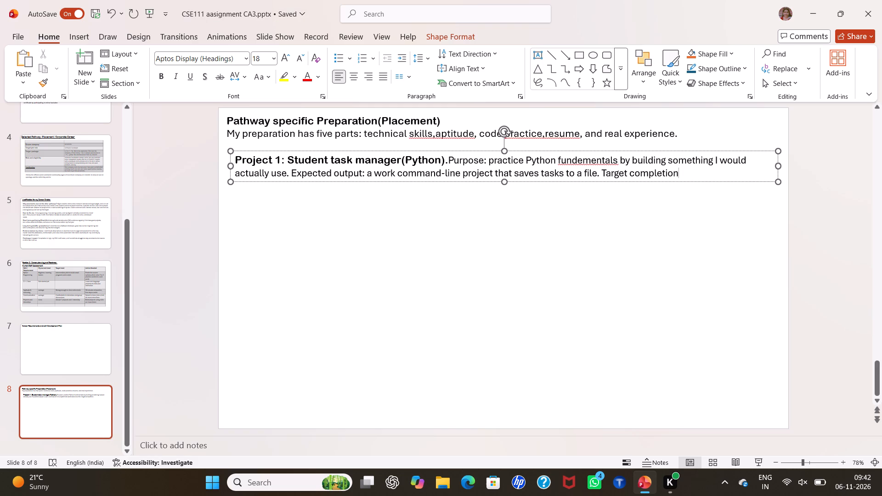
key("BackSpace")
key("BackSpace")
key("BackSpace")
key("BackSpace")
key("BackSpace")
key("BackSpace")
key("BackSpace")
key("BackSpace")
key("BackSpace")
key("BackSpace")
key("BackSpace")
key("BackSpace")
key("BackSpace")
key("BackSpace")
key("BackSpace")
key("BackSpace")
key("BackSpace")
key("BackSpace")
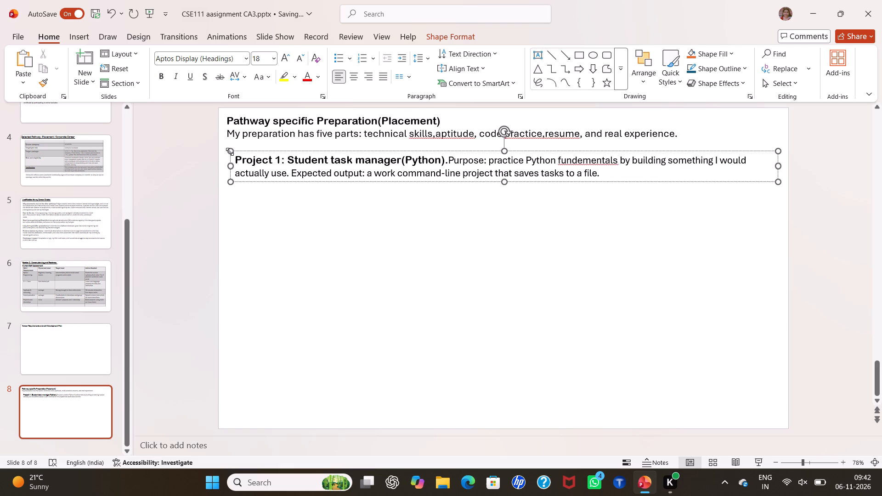
Extend the Project 1 text box slightly at its upper-left corner, bringing its text closer to the introduction line and slide edge.
left_click_drag(230, 151, 226, 147)
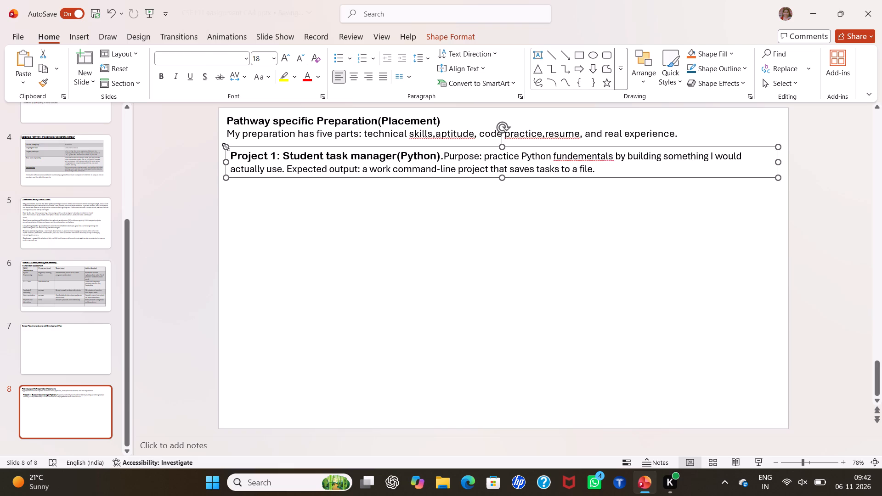